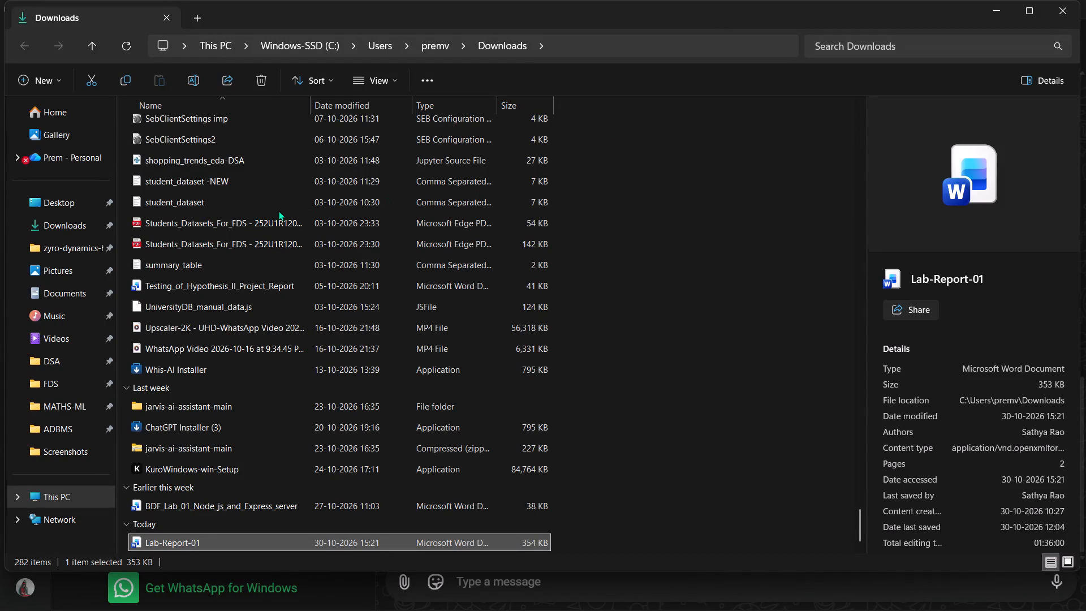
Open the Lab-Report-01 document from the Downloads folder in Word and enable editing.
{"action": "left_click", "coordinate": [187, 548]}
{"action": "left_click_drag", "start_coordinate": [236, 547], "coordinate": [236, 544]}
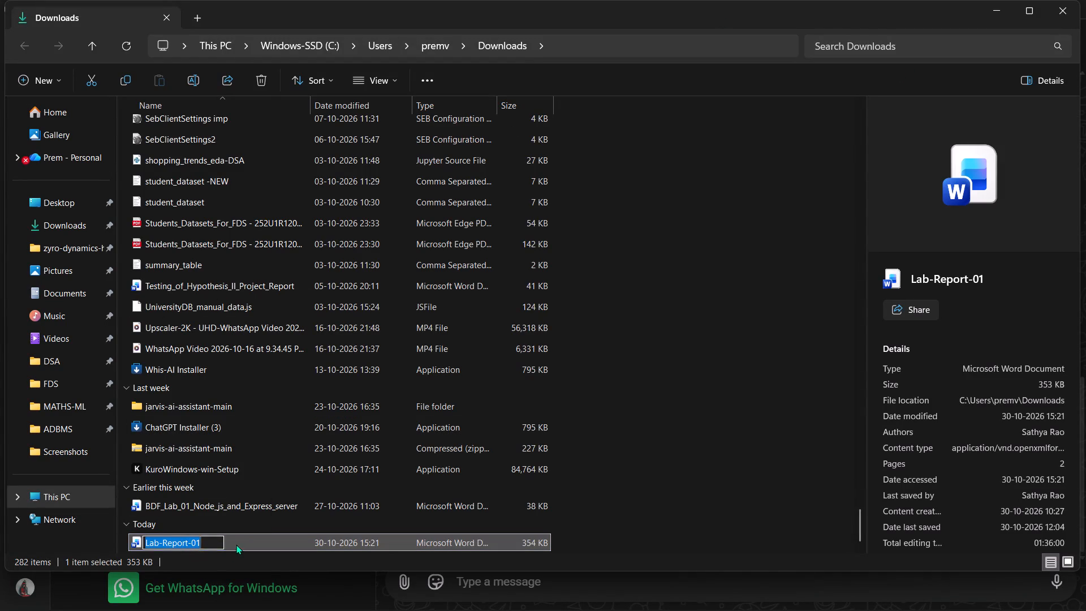
{"action": "left_click_drag", "start_coordinate": [236, 544], "coordinate": [235, 538]}
{"action": "double_click", "coordinate": [256, 540]}
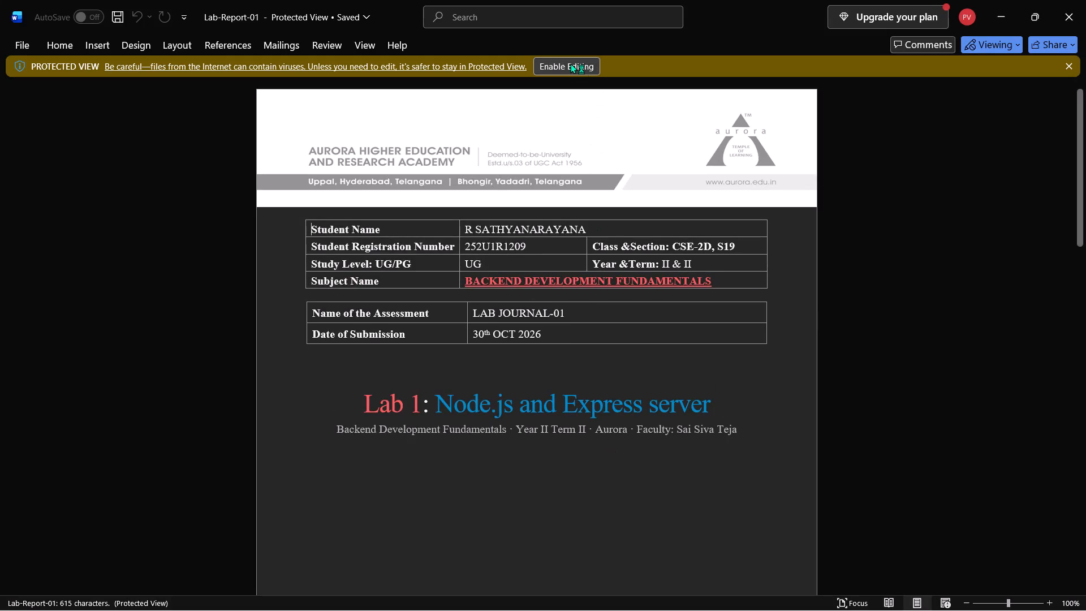
{"action": "left_click", "coordinate": [571, 63]}
Turn on AutoSave for the Lab-Report-01 document.
{"action": "left_click", "coordinate": [89, 15]}
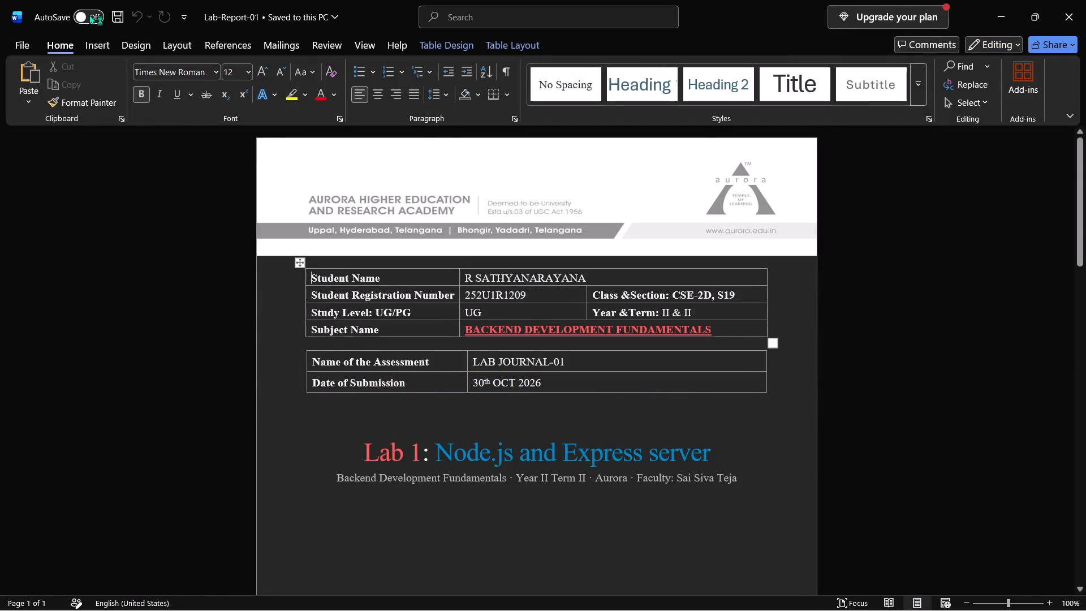
{"action": "double_click", "coordinate": [464, 246]}
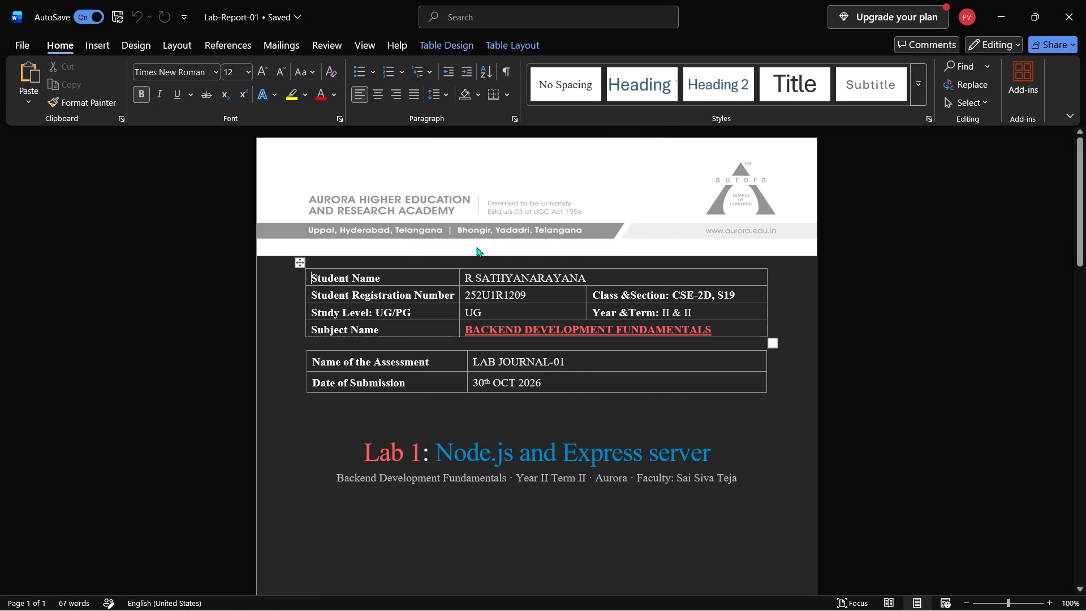
Replace the name in the Student Name row of the first table with the new student's full name in capitals.
{"action": "left_click", "coordinate": [617, 279]}
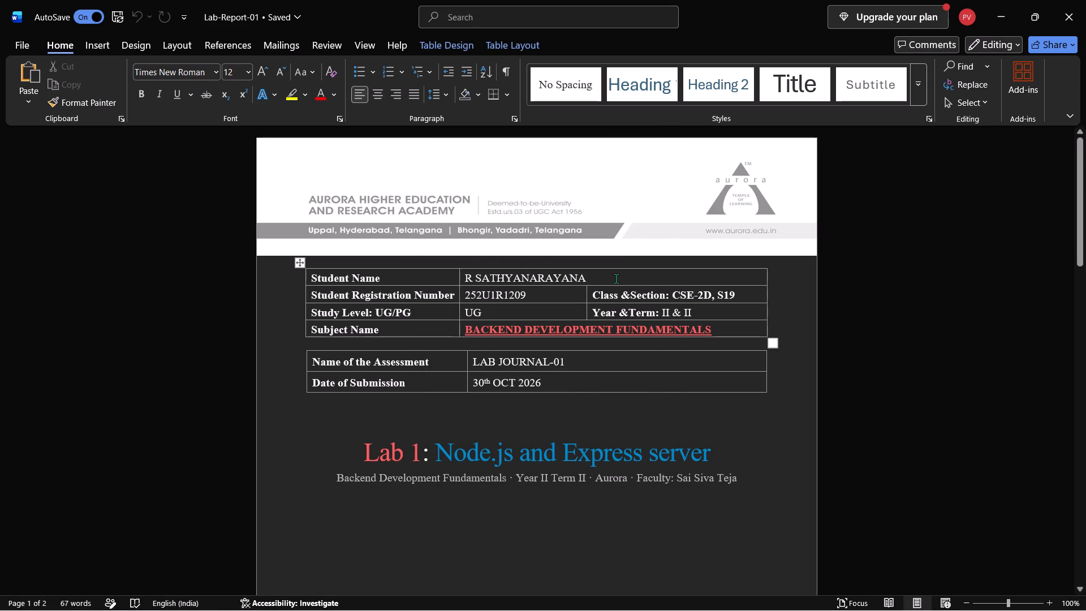
{"action": "key", "text": "BackSpace"}
{"action": "key", "text": "BackSpace"}
{"action": "key", "text": "BackSpace"}
{"action": "key", "text": "BackSpace"}
{"action": "key", "text": "BackSpace"}
{"action": "key", "text": "BackSpace"}
{"action": "key", "text": "BackSpace"}
{"action": "key", "text": "BackSpace"}
{"action": "key", "text": "BackSpace"}
{"action": "key", "text": "BackSpace"}
{"action": "key", "text": "BackSpace"}
{"action": "key", "text": "BackSpace"}
{"action": "key", "text": "BackSpace"}
{"action": "key", "text": "BackSpace"}
{"action": "key", "text": "BackSpace"}
{"action": "key", "text": "BackSpace"}
{"action": "key", "text": "BackSpace"}
{"action": "key", "text": "BackSpace"}
{"action": "key", "text": "BackSpace"}
{"action": "key", "text": "BackSpace"}
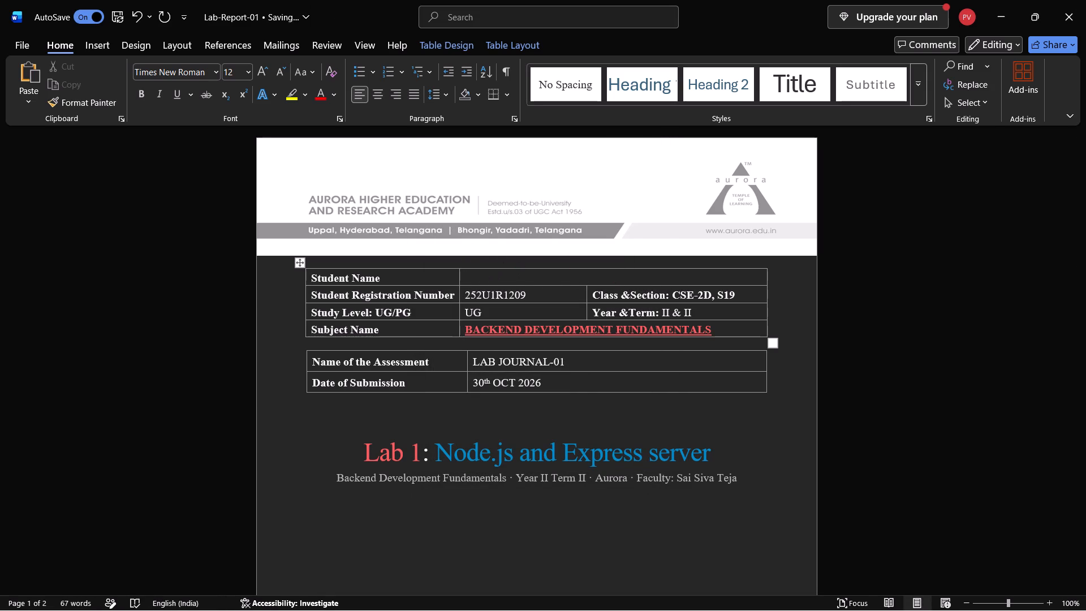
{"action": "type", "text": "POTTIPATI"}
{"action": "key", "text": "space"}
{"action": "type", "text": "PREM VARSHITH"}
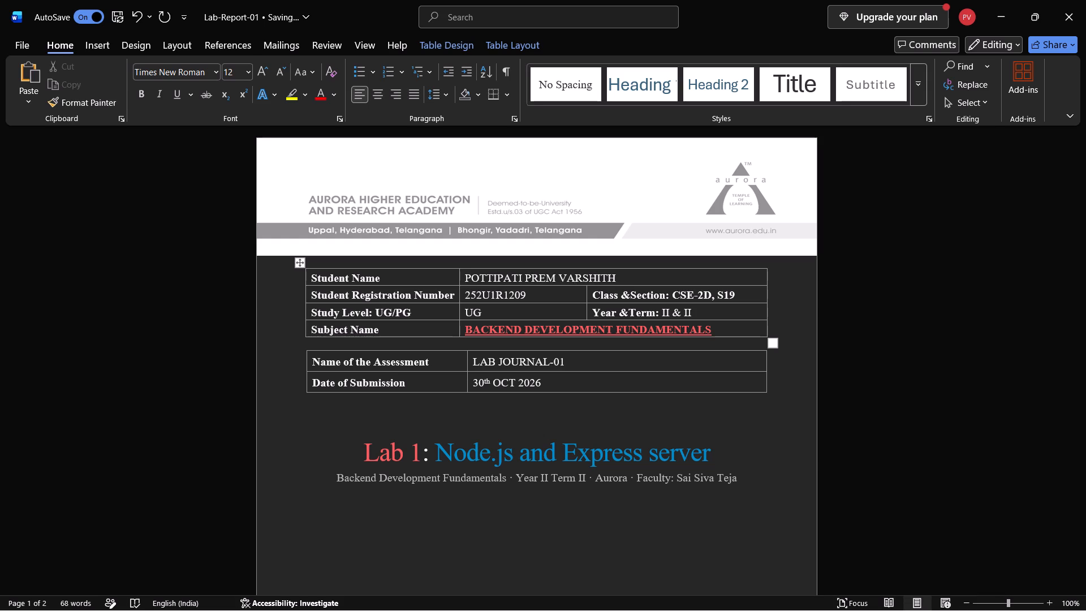
Replace the last digit in the Student Registration Number cell to match the new student's registration number.
{"action": "left_click", "coordinate": [557, 296]}
{"action": "key", "text": "BackSpace"}
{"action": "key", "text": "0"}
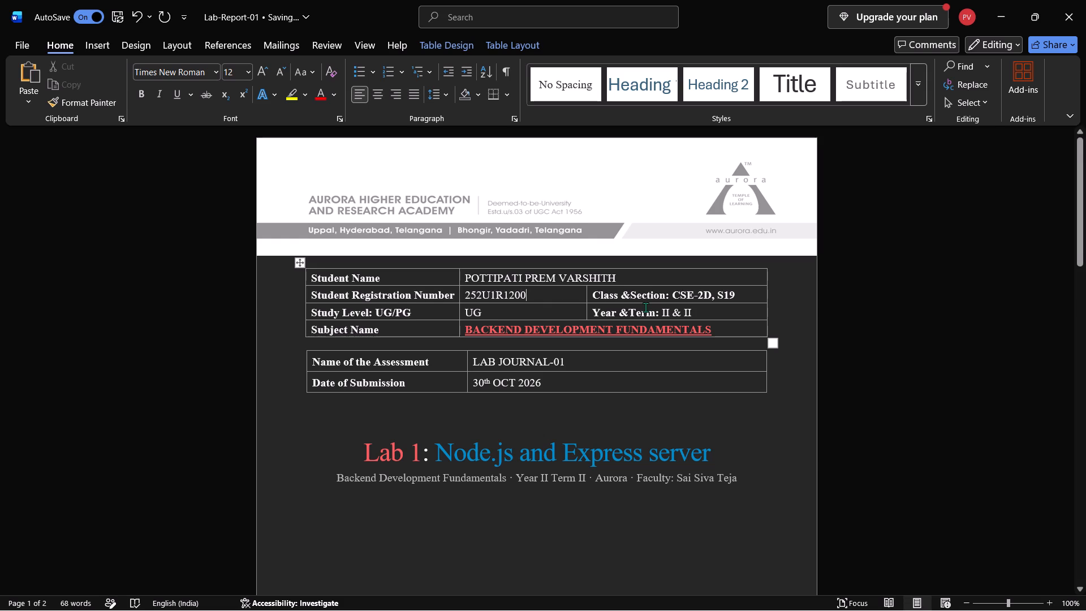
Delete the existing link after the GitHub Repository label on page 2.
{"action": "scroll", "coordinate": [647, 308], "scroll_direction": "down", "scroll_amount": 17}
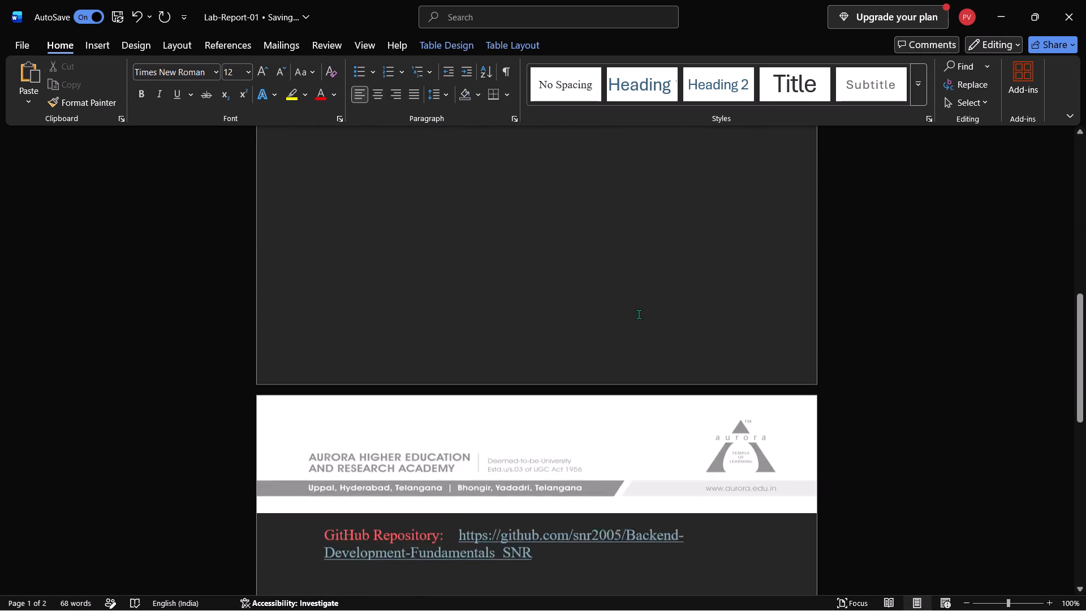
{"action": "scroll", "coordinate": [639, 315], "scroll_direction": "down", "scroll_amount": 6}
{"action": "scroll", "coordinate": [531, 296], "scroll_direction": "down", "scroll_amount": 1}
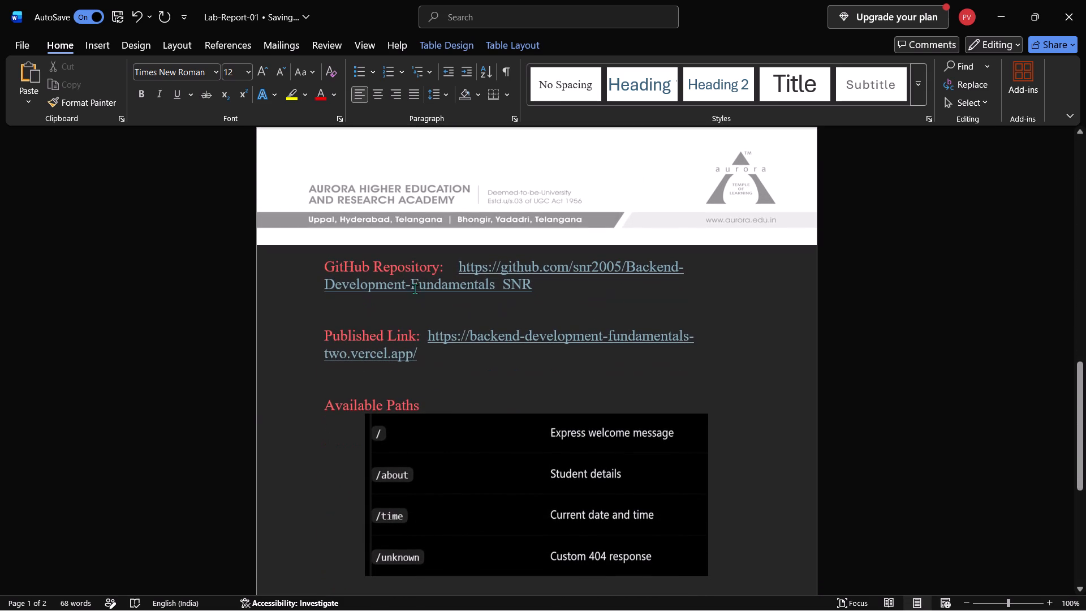
{"action": "left_click_drag", "start_coordinate": [458, 265], "coordinate": [467, 269]}
{"action": "left_click_drag", "start_coordinate": [467, 269], "coordinate": [546, 288]}
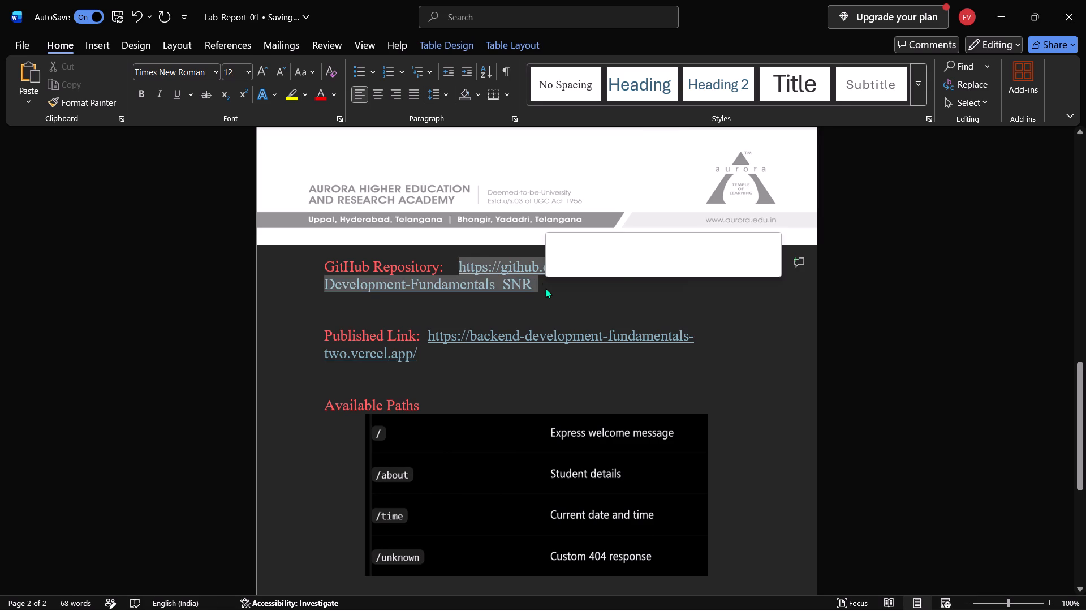
{"action": "key", "text": "BackSpace"}
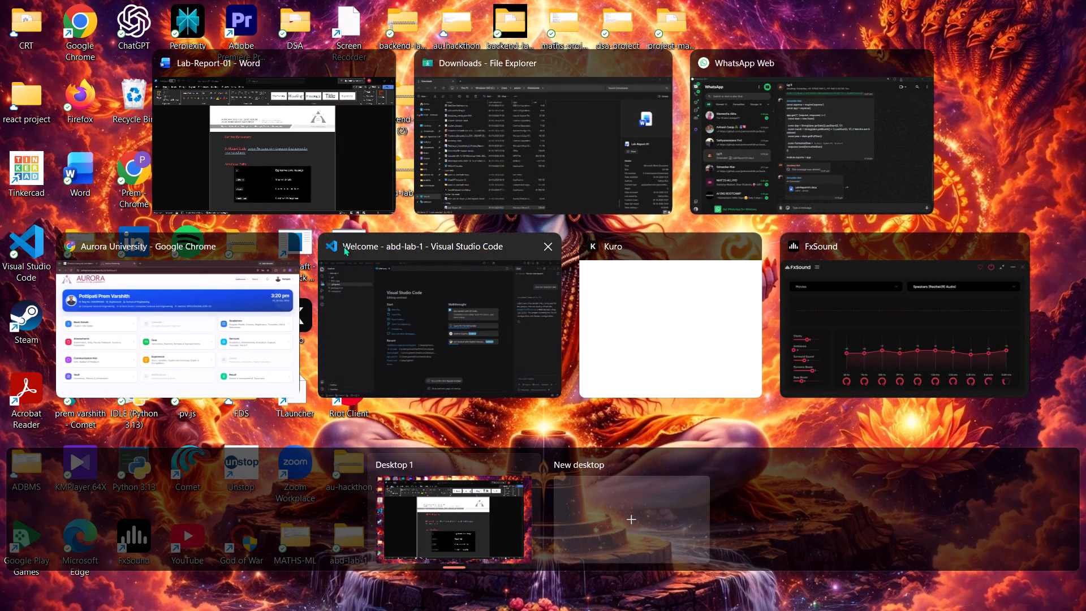
Switch to Google Chrome and open a new tab.
{"action": "left_click", "coordinate": [132, 313]}
{"action": "left_click", "coordinate": [380, 16]}
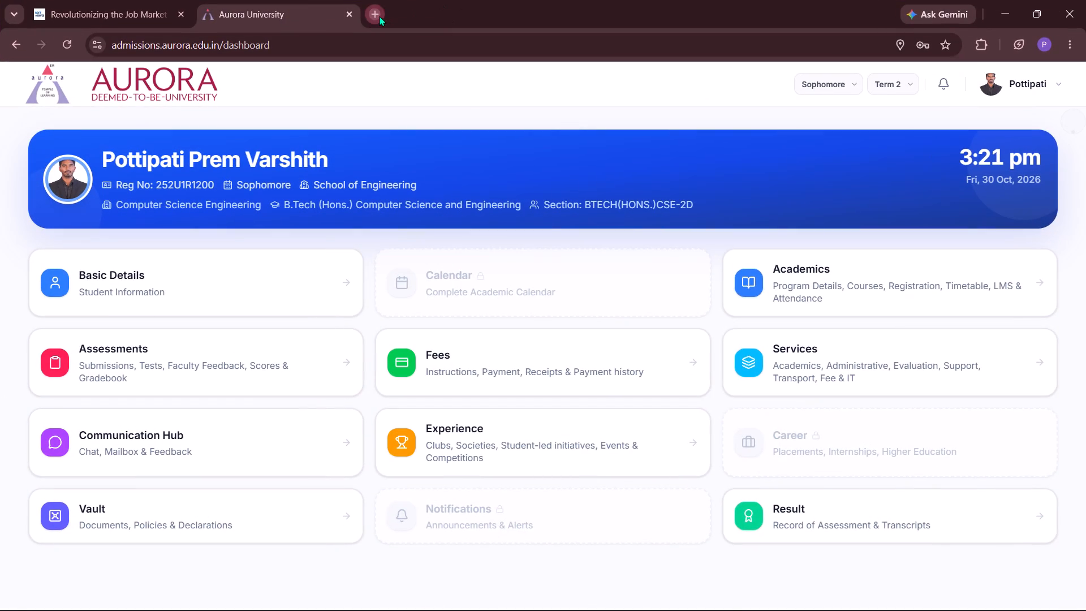
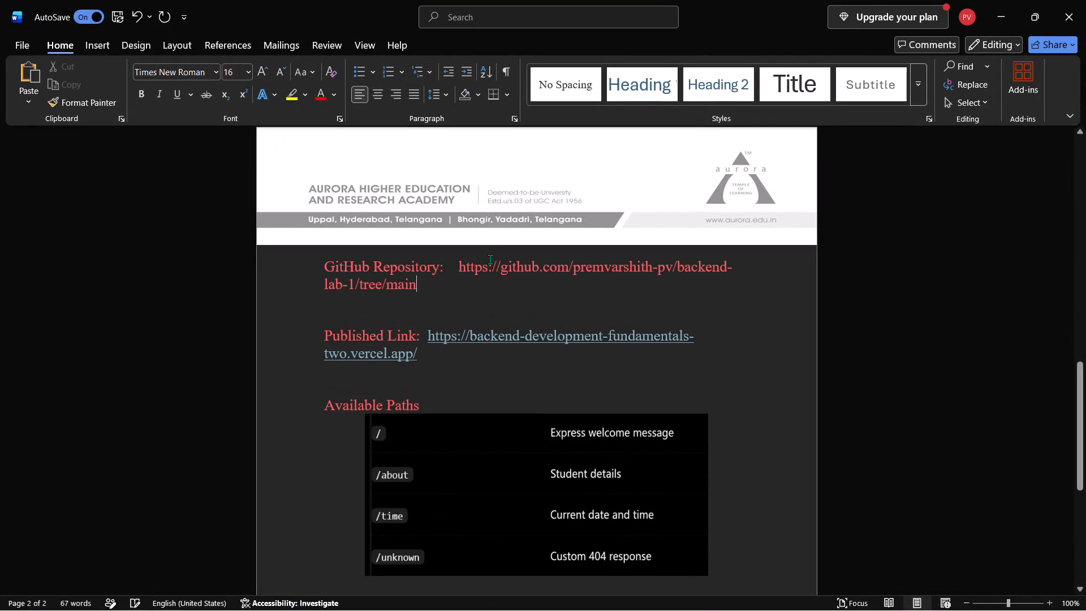
Recolour the GitHub Repository link on page 2 with the dark blue theme font colour.
{"action": "left_click_drag", "start_coordinate": [459, 259], "coordinate": [521, 301]}
{"action": "left_click", "coordinate": [620, 278]}
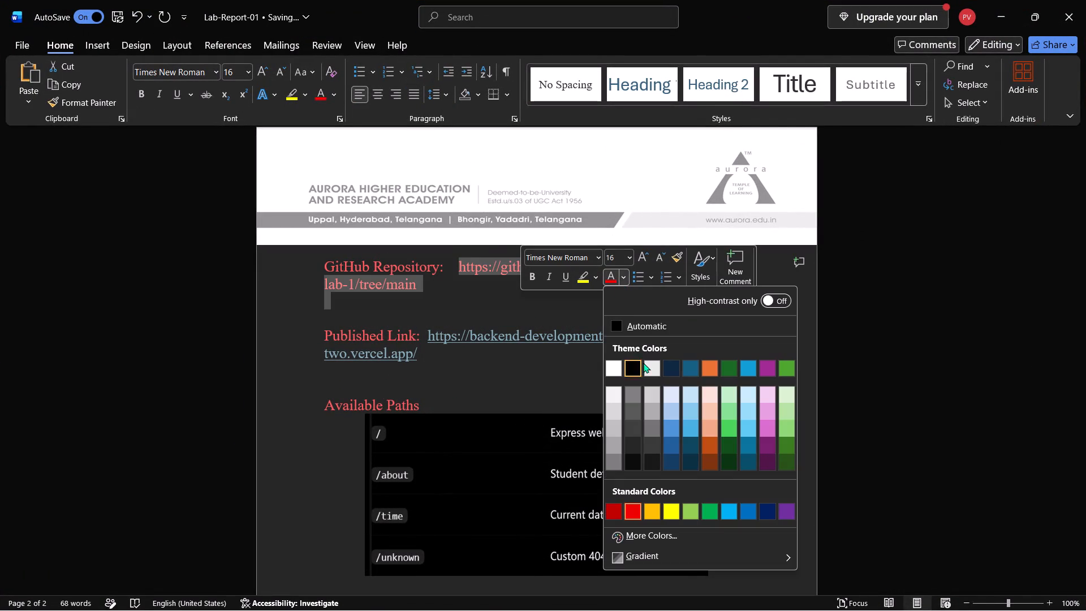
{"action": "left_click", "coordinate": [672, 371]}
{"action": "left_click", "coordinate": [515, 377]}
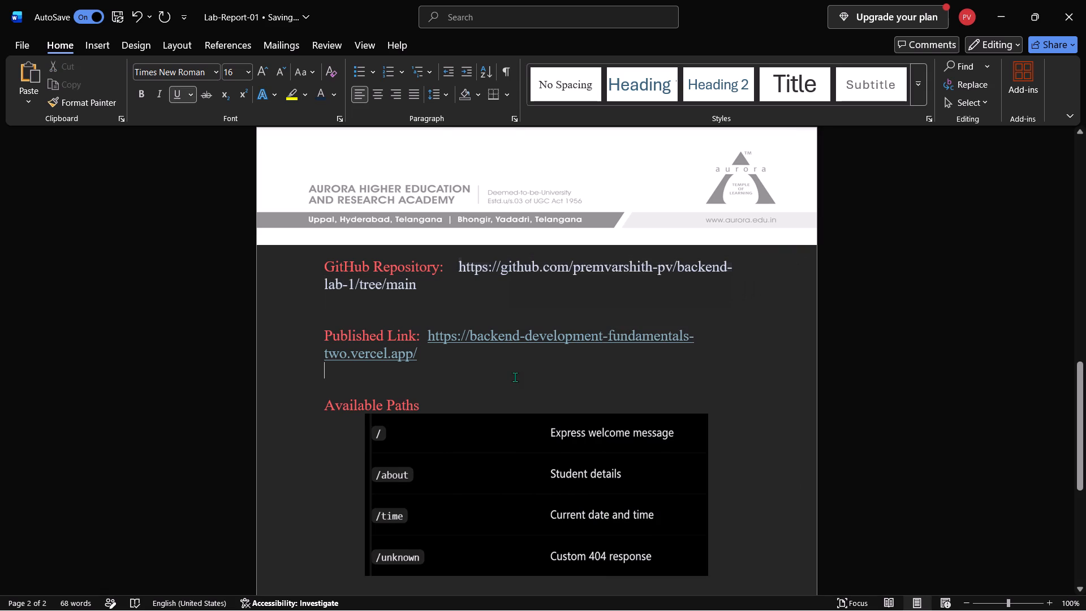
{"action": "scroll", "coordinate": [515, 377], "scroll_direction": "down", "scroll_amount": 1}
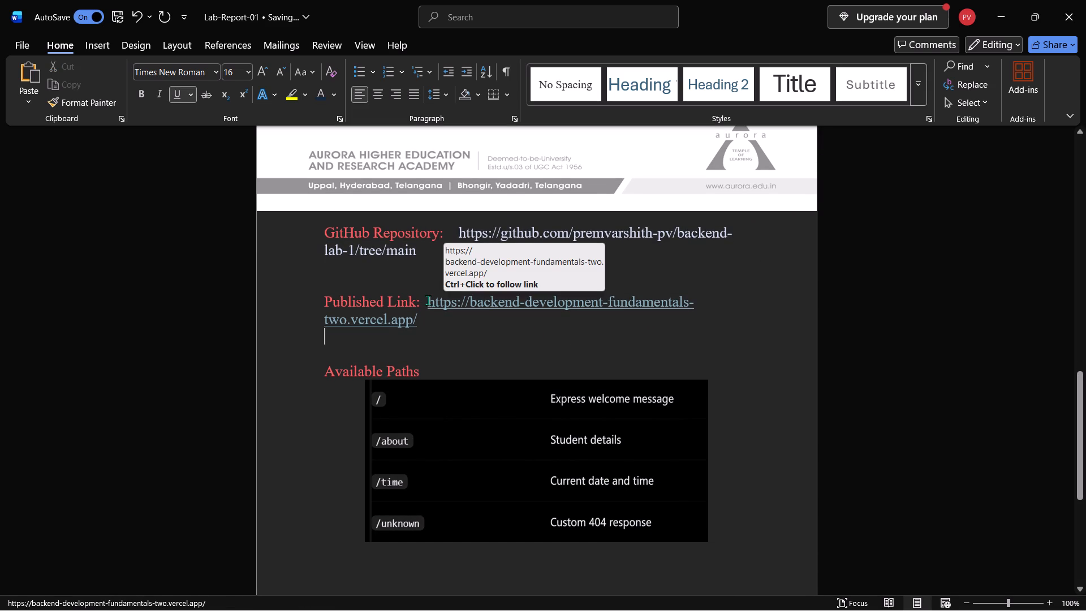
{"action": "left_click_drag", "start_coordinate": [428, 300], "coordinate": [454, 325]}
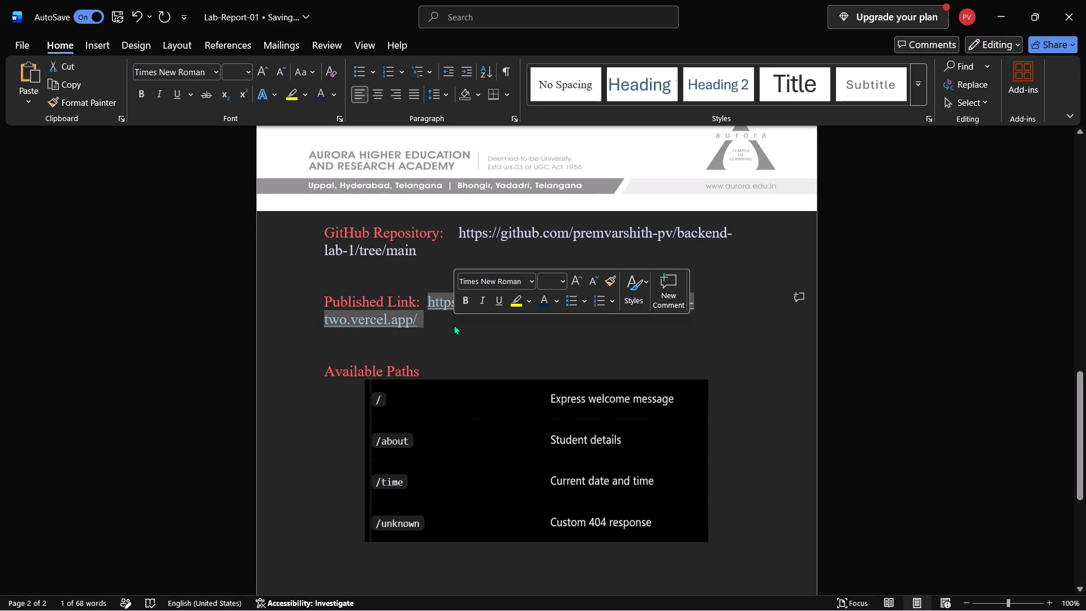
{"action": "key", "text": "BackSpace"}
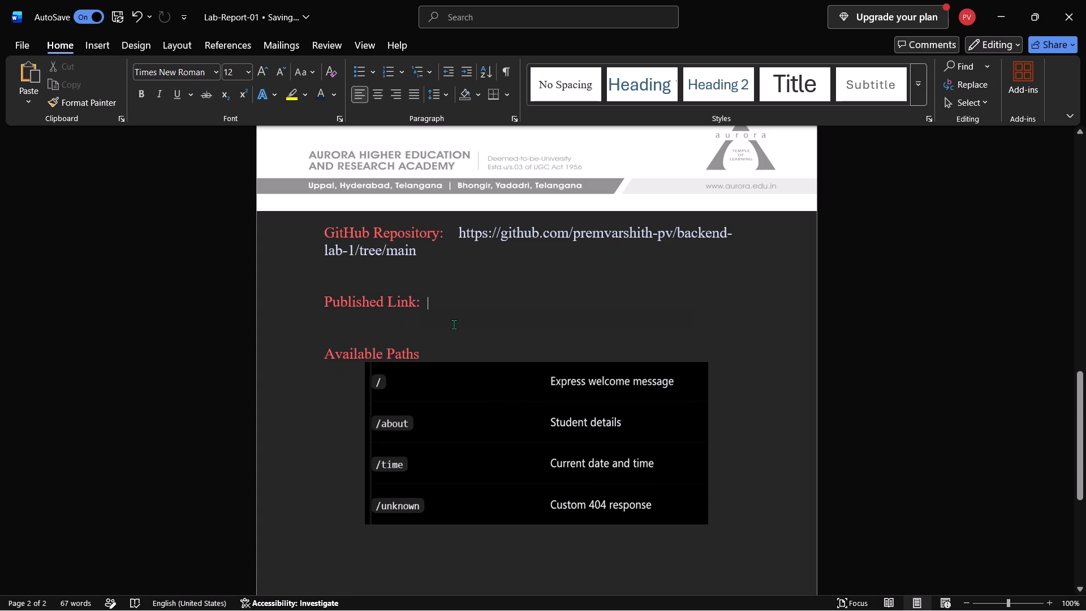
{"action": "key", "text": "super+v"}
{"action": "scroll", "coordinate": [508, 401], "scroll_direction": "down", "scroll_amount": 1}
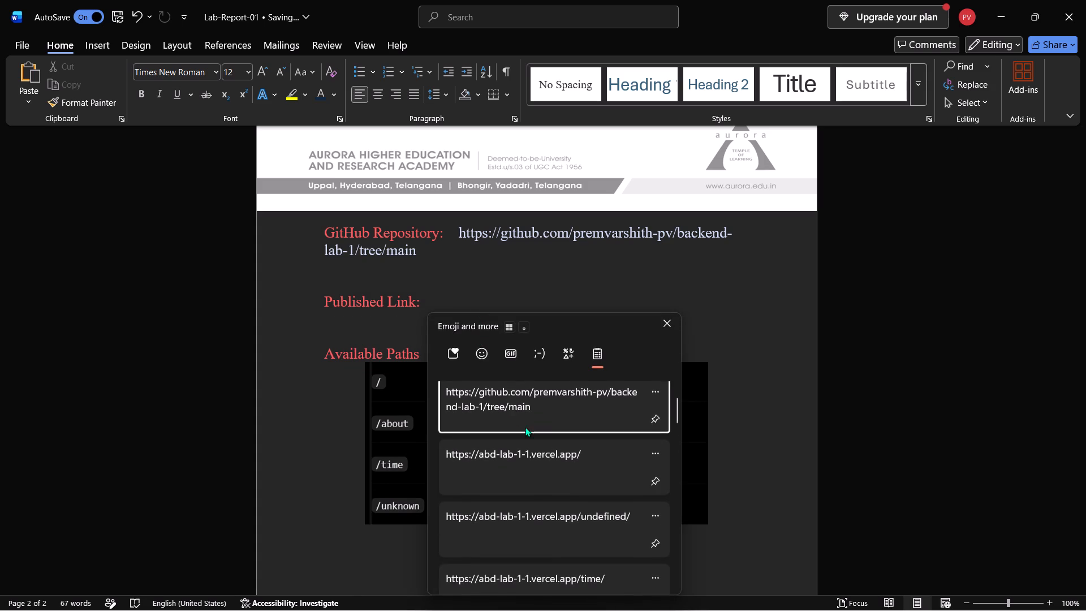
{"action": "left_click", "coordinate": [547, 463]}
{"action": "key", "text": "ctrl+v"}
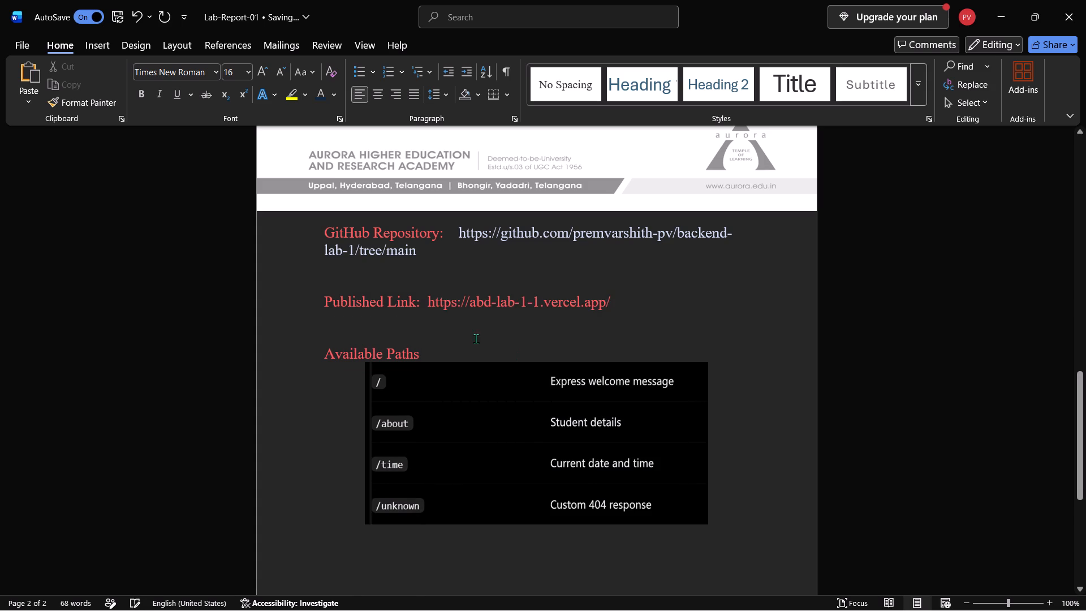
Apply the same font colour as the GitHub link to the new Published Link address.
{"action": "left_click_drag", "start_coordinate": [426, 304], "coordinate": [644, 305]}
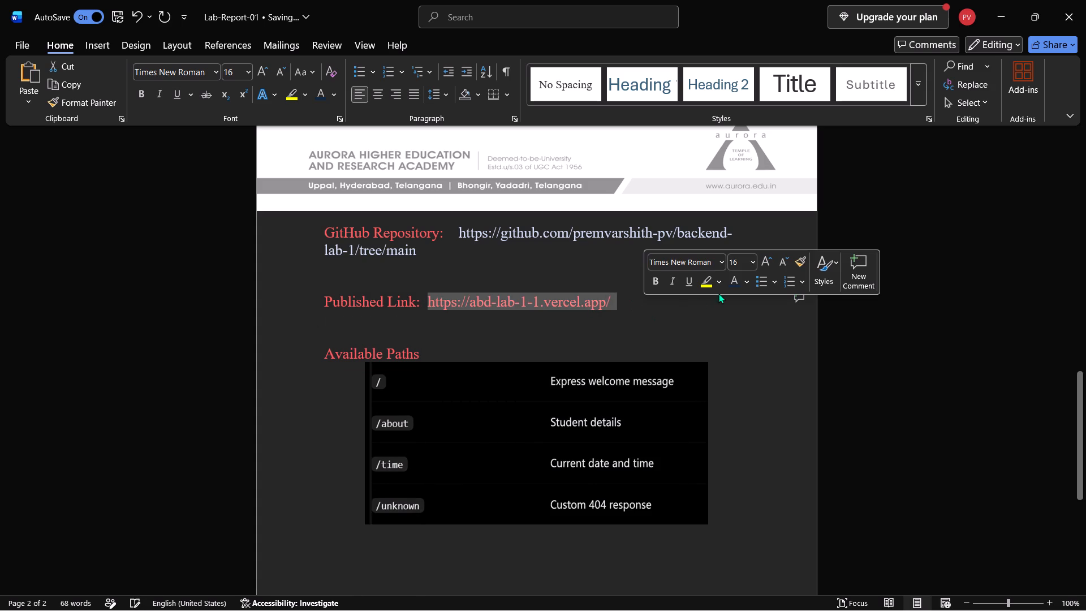
{"action": "left_click", "coordinate": [737, 282]}
{"action": "left_click", "coordinate": [628, 317]}
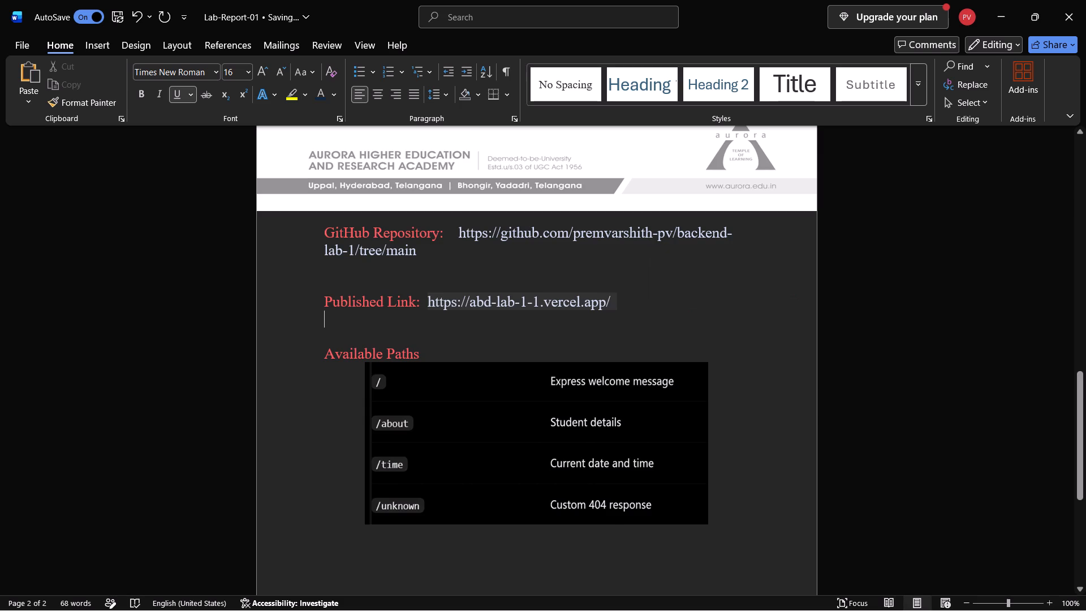
Add blank lines below the Available Paths picture on page 2.
{"action": "scroll", "coordinate": [628, 317], "scroll_direction": "down", "scroll_amount": 3}
{"action": "scroll", "coordinate": [507, 338], "scroll_direction": "down", "scroll_amount": 2}
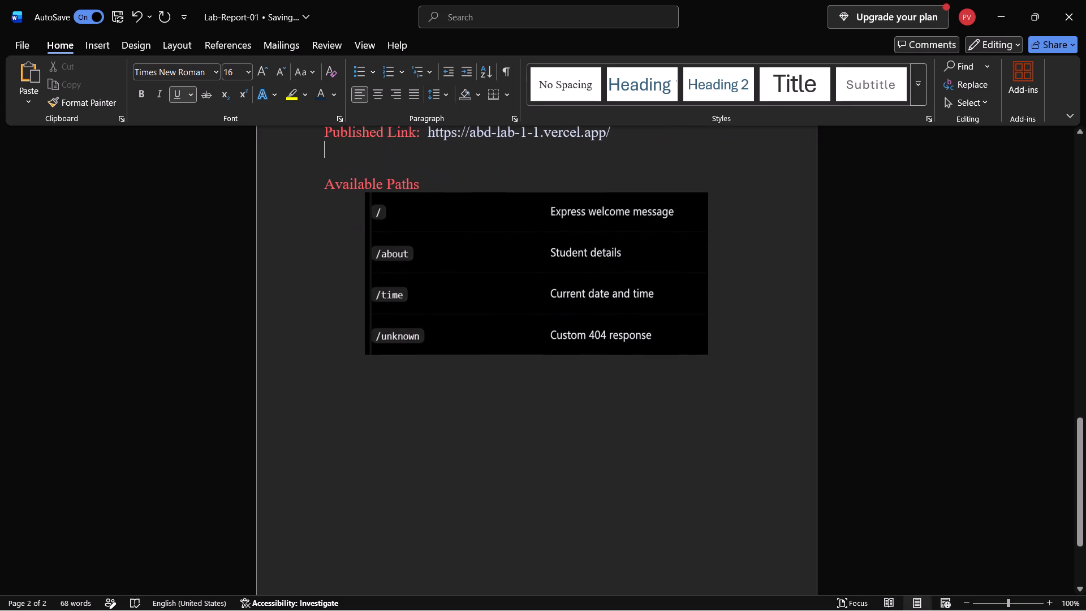
{"action": "left_click_drag", "start_coordinate": [506, 298], "coordinate": [502, 354]}
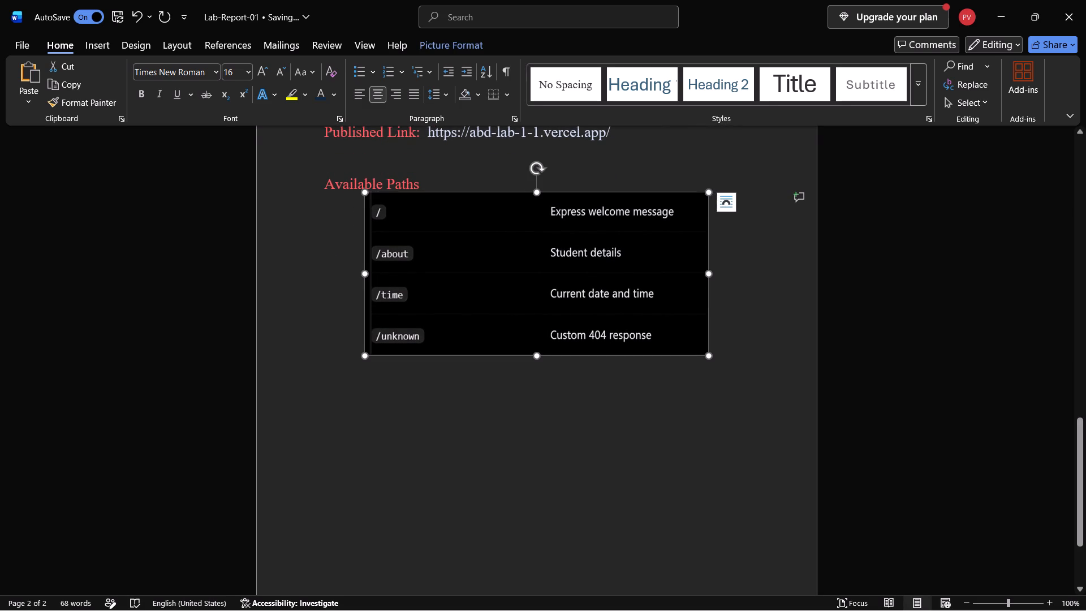
{"action": "left_click", "coordinate": [494, 407]}
{"action": "scroll", "coordinate": [494, 407], "scroll_direction": "down", "scroll_amount": 9}
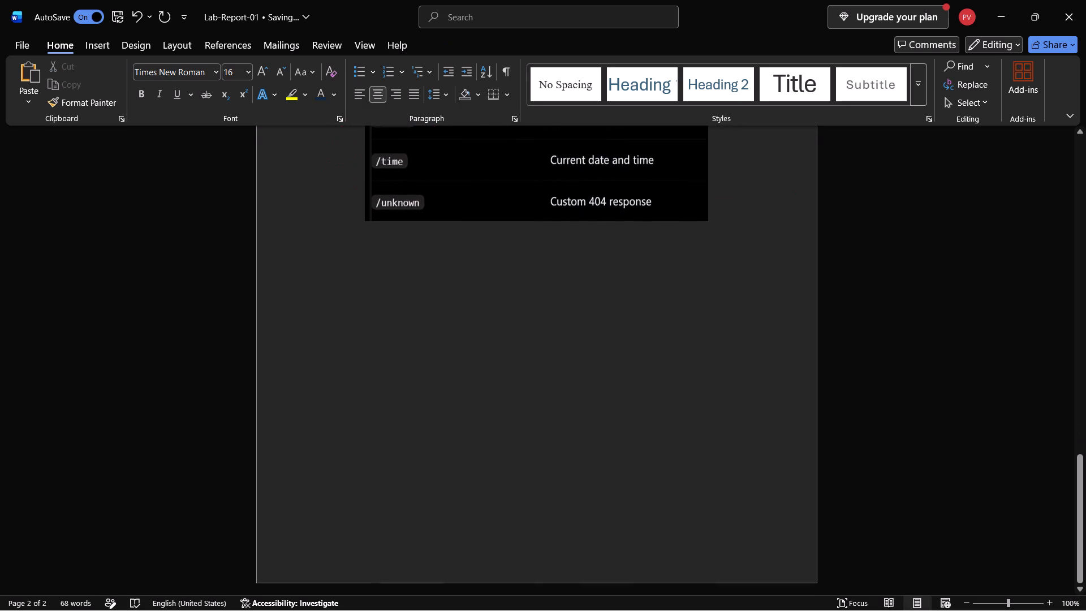
{"action": "scroll", "coordinate": [494, 407], "scroll_direction": "up", "scroll_amount": 6}
{"action": "scroll", "coordinate": [505, 433], "scroll_direction": "down", "scroll_amount": 2}
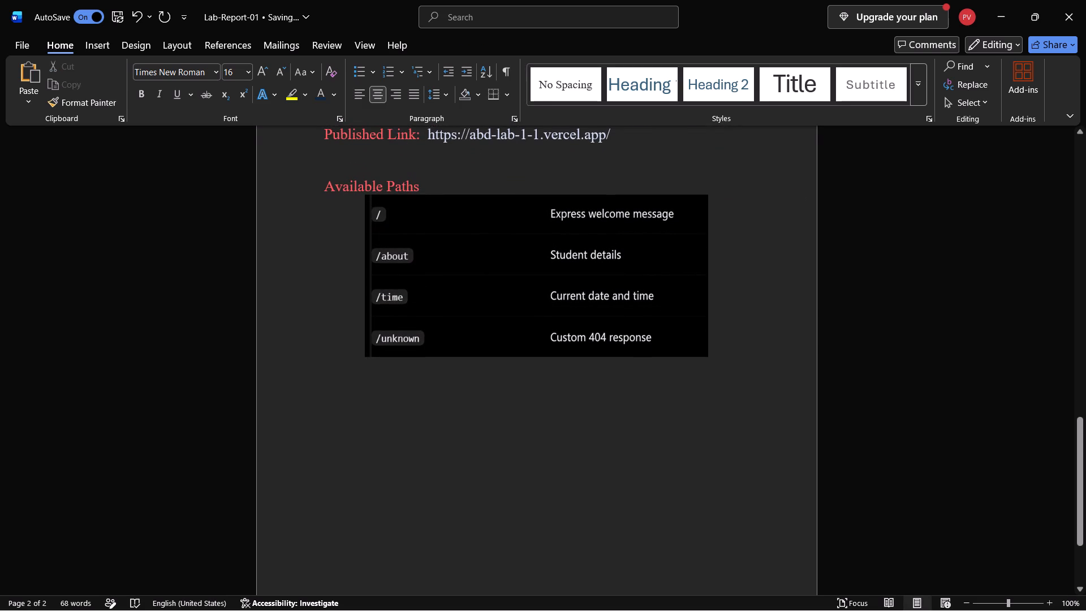
{"action": "left_click", "coordinate": [745, 342]}
{"action": "key", "text": "Return"}
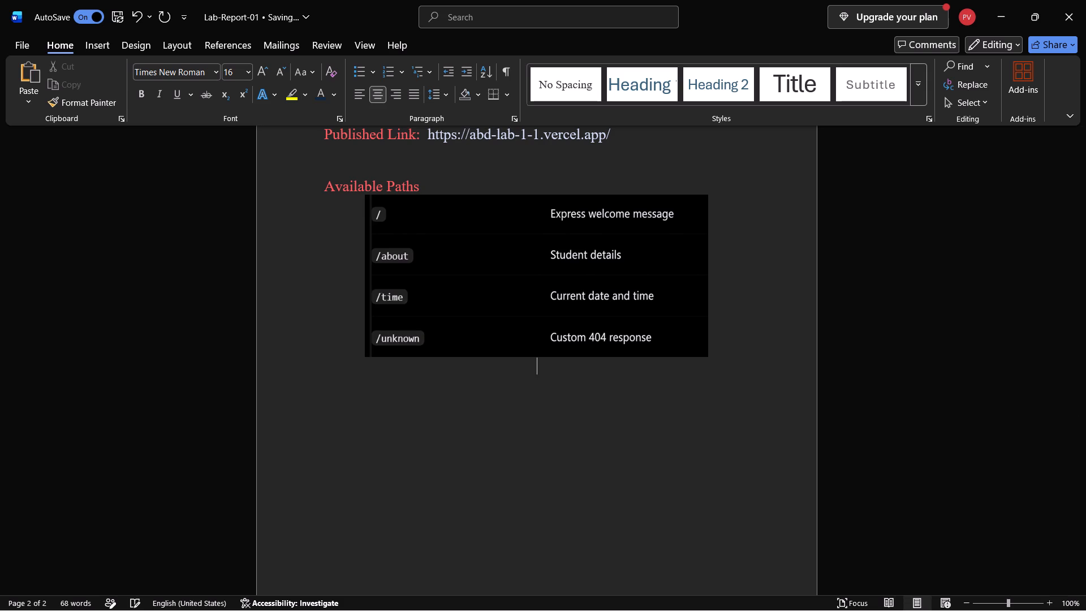
{"action": "key", "text": "Return"}
{"action": "key", "text": "Return"}
{"action": "key", "text": "Left"}
{"action": "key", "text": "Left"}
{"action": "key", "text": "Left"}
{"action": "key", "text": "Return"}
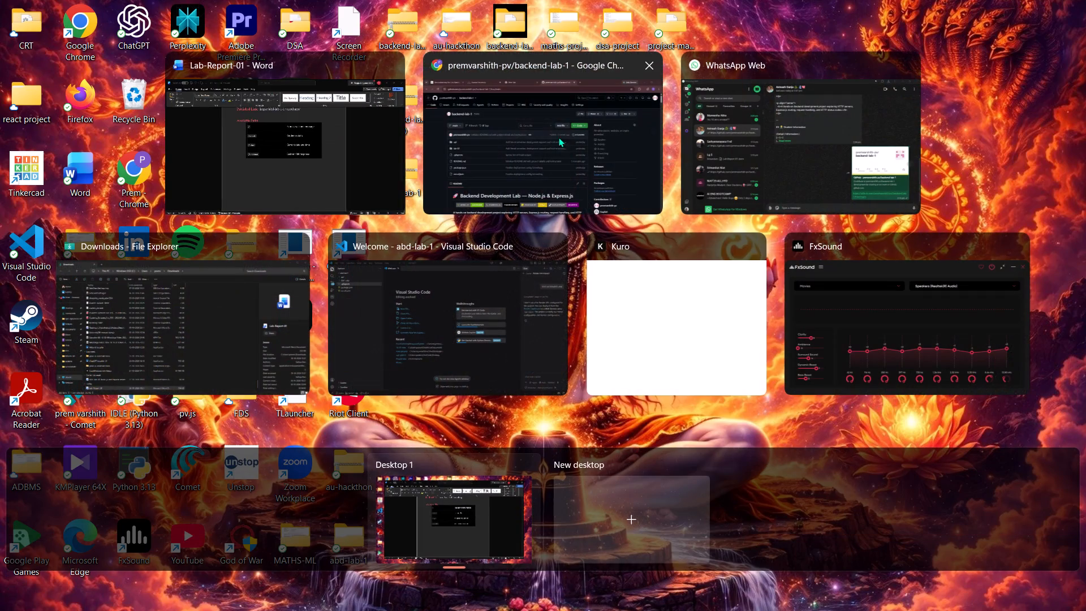
Switch to Google Chrome, open abd-lab-1-1.vercel.app/about/ in the empty tab and copy its address.
{"action": "left_click", "coordinate": [561, 163]}
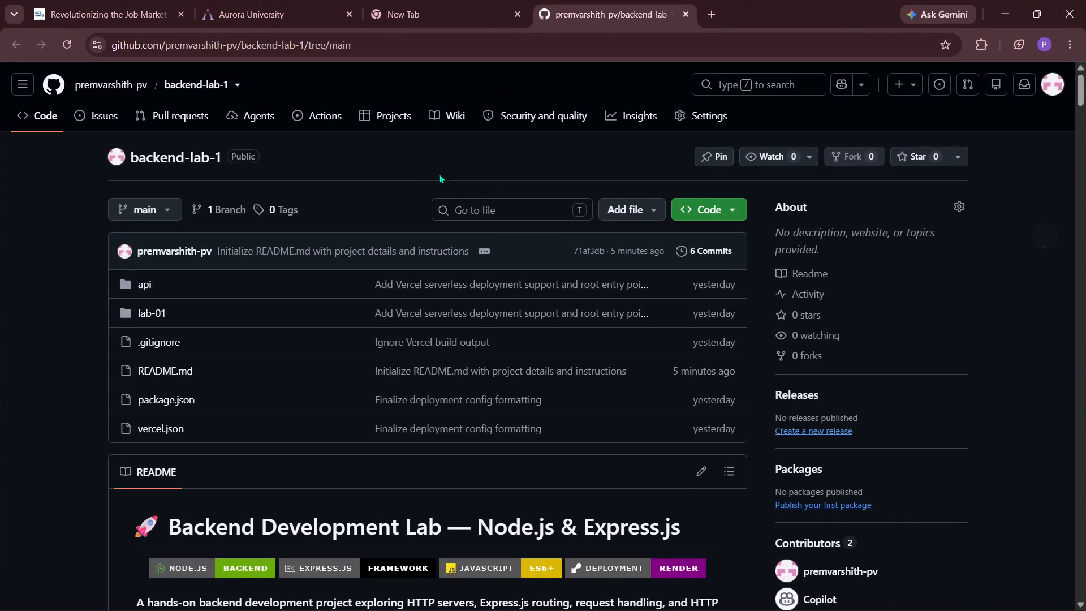
{"action": "left_click", "coordinate": [404, 6]}
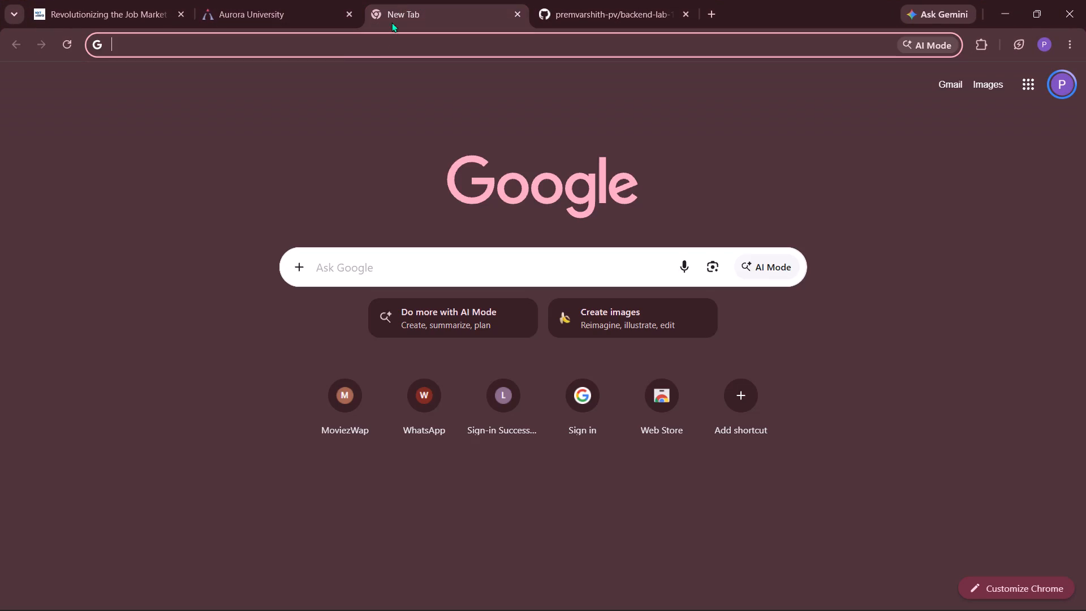
{"action": "left_click", "coordinate": [357, 55]}
{"action": "key", "text": "a"}
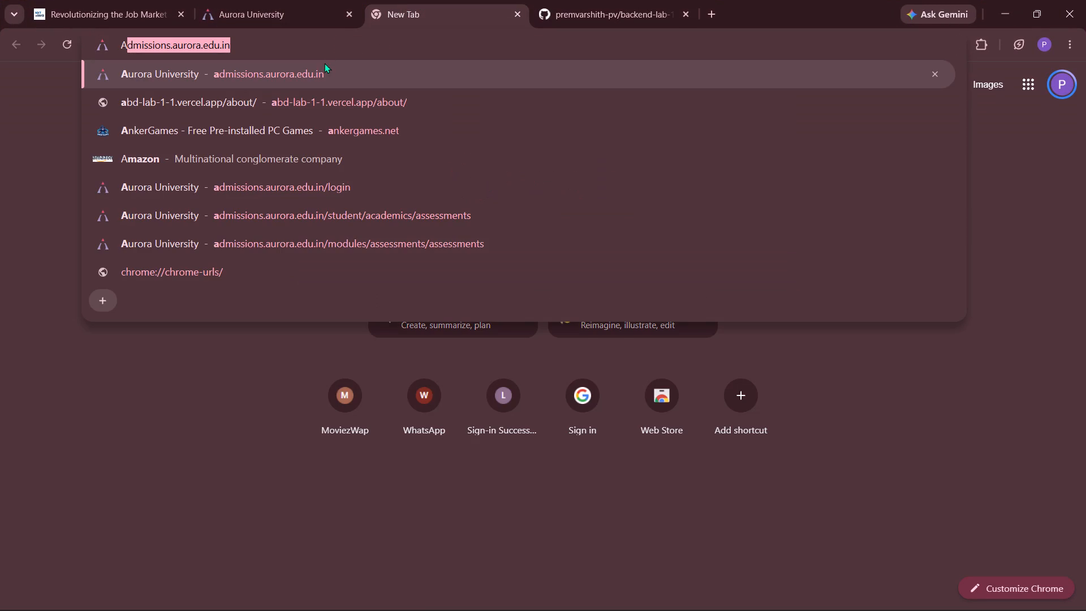
{"action": "left_click", "coordinate": [341, 103]}
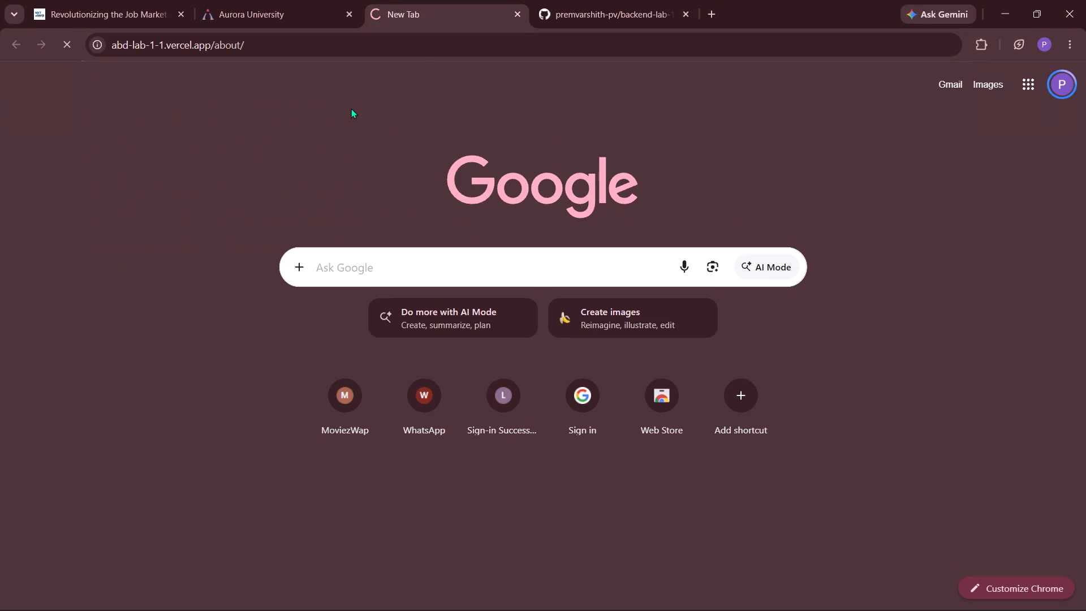
{"action": "left_click", "coordinate": [290, 50]}
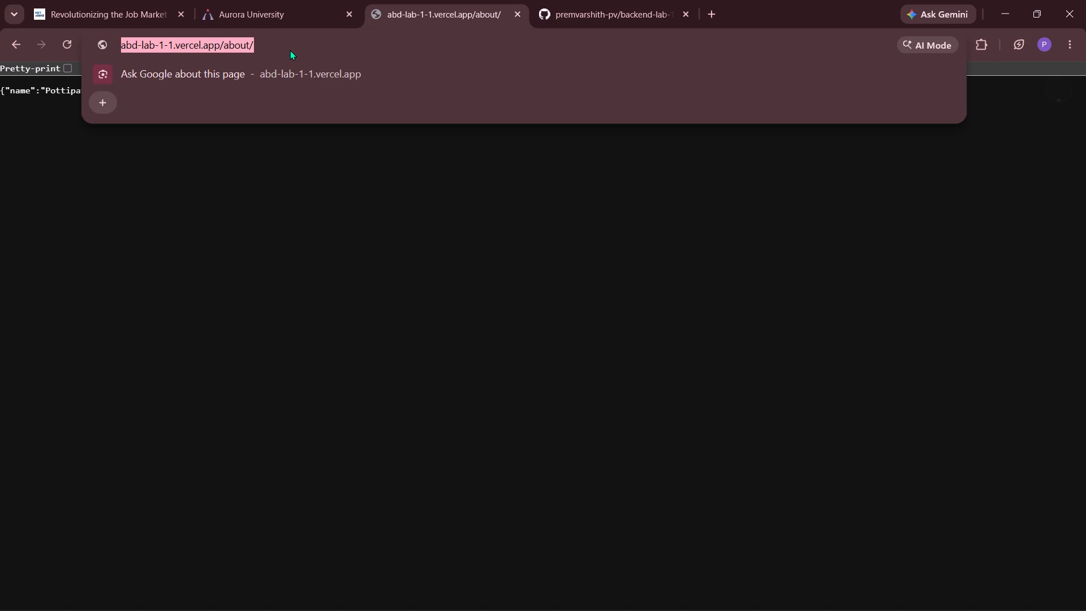
{"action": "key", "text": "ctrl+c"}
Back in Word, enter "1st:" on the line below the Available Paths picture and paste the copied /about/ address after it.
{"action": "left_click", "coordinate": [488, 173]}
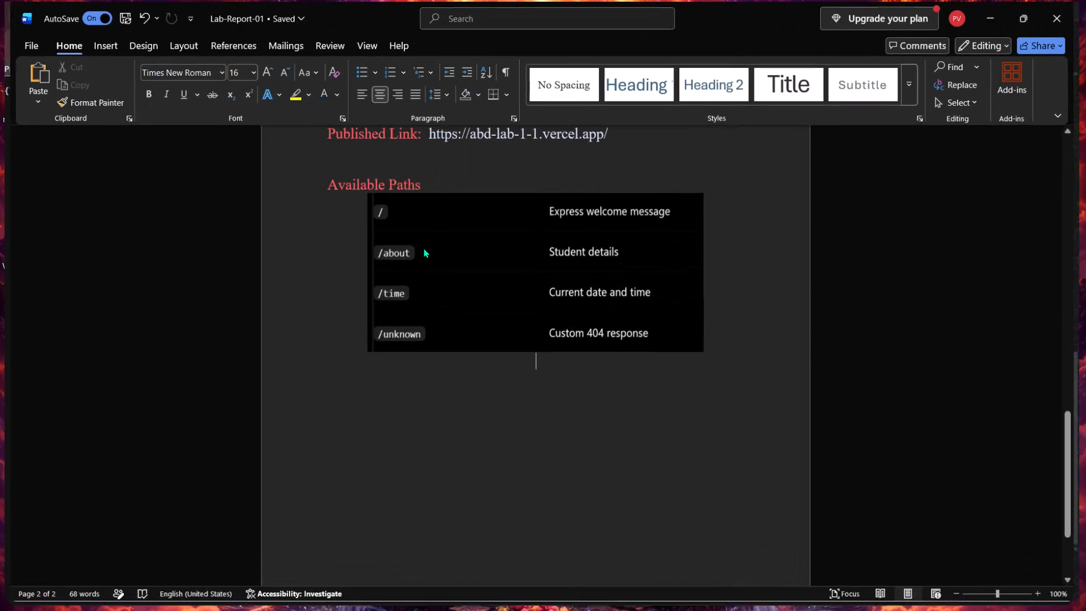
{"action": "key", "text": "Return"}
{"action": "key", "text": "Left"}
{"action": "key", "text": "Left"}
{"action": "key", "text": "Left"}
{"action": "key", "text": "Left"}
{"action": "key", "text": "Left"}
{"action": "key", "text": "Left"}
{"action": "key", "text": "Left"}
{"action": "key", "text": "Left"}
{"action": "key", "text": "Left"}
{"action": "key", "text": "Left"}
{"action": "key", "text": "Left"}
{"action": "key", "text": "Left"}
{"action": "key", "text": "Left"}
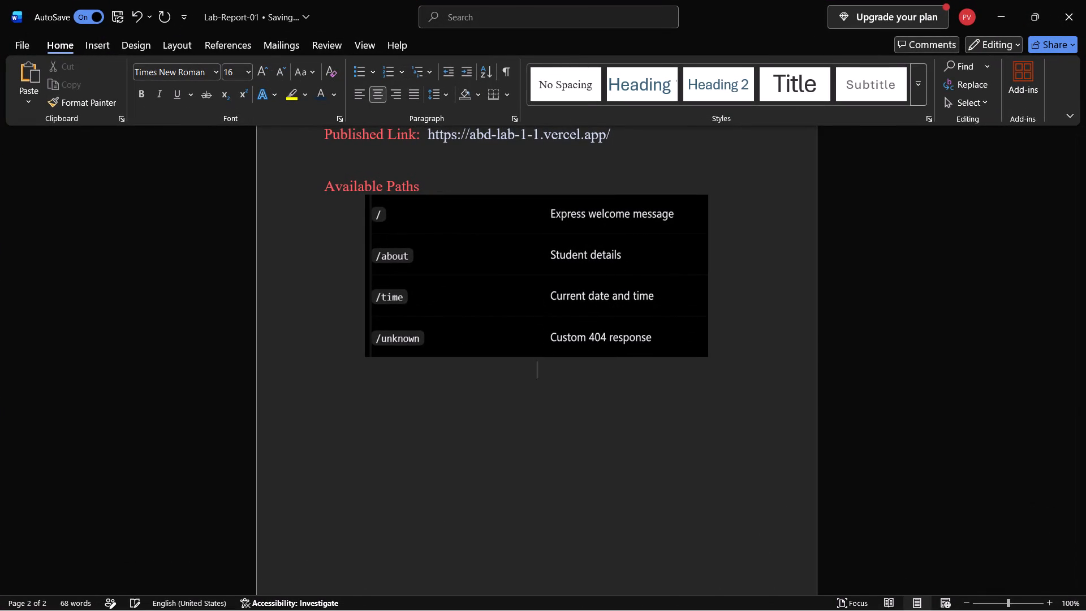
{"action": "key", "text": "Down"}
{"action": "key", "text": "Down"}
{"action": "key", "text": "1"}
{"action": "key", "text": "Delete"}
{"action": "key", "text": "BackSpace"}
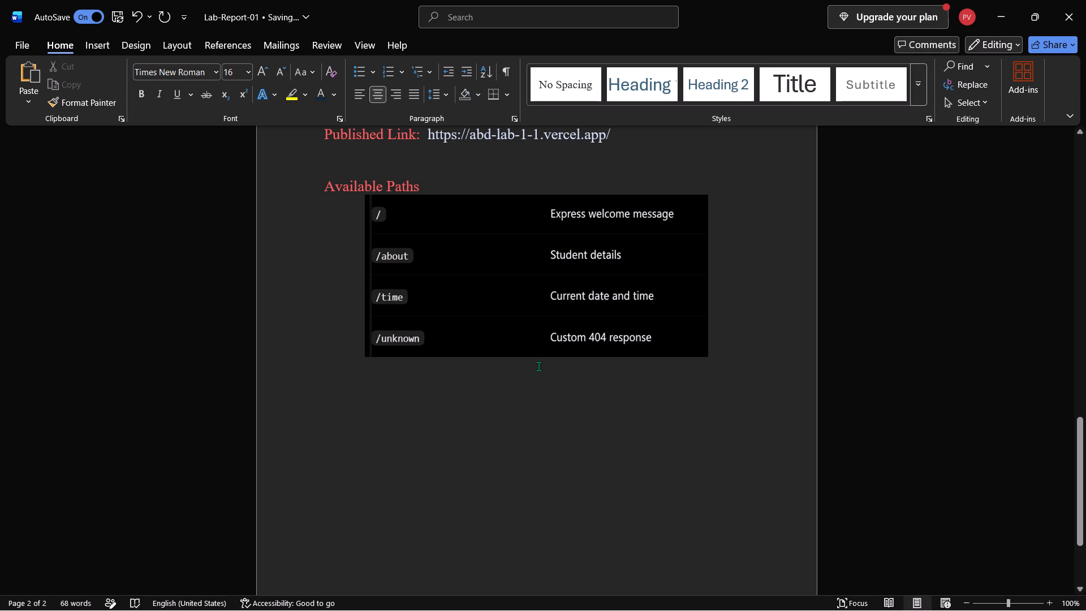
{"action": "type", "text": "1st"}
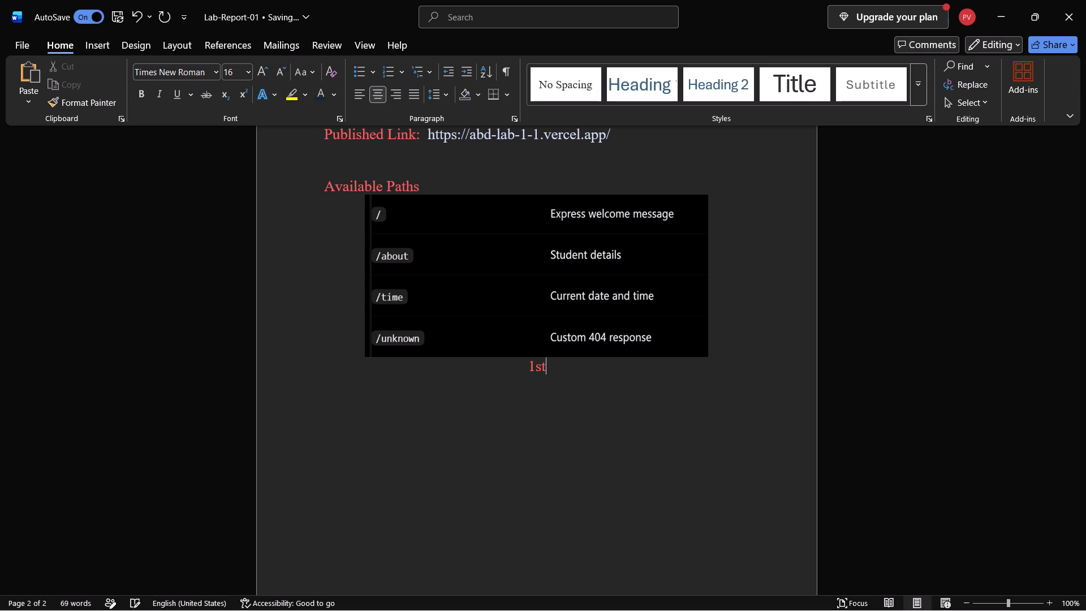
{"action": "key", "text": "shift+colon"}
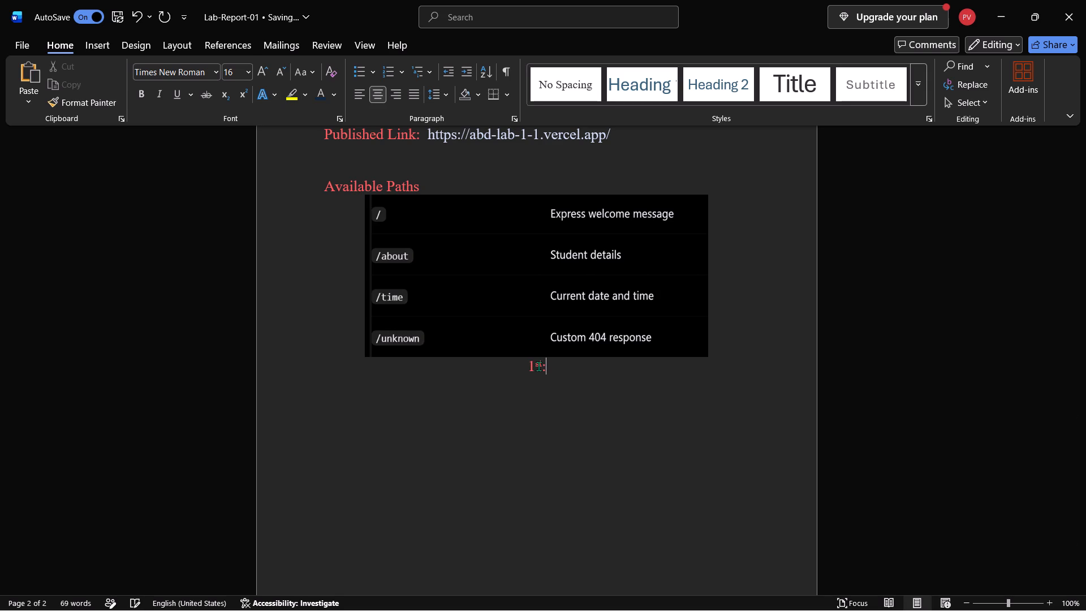
{"action": "key", "text": "ctrl+v"}
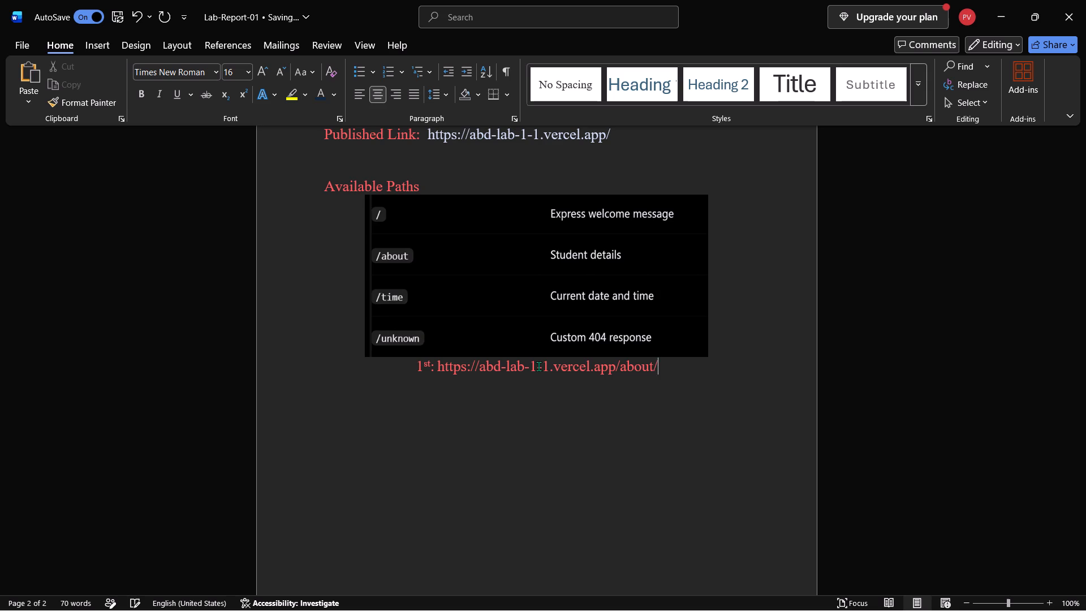
Apply the same font colour as the Published Link address to the /about/ address below the picture.
{"action": "left_click_drag", "start_coordinate": [435, 365], "coordinate": [438, 367]}
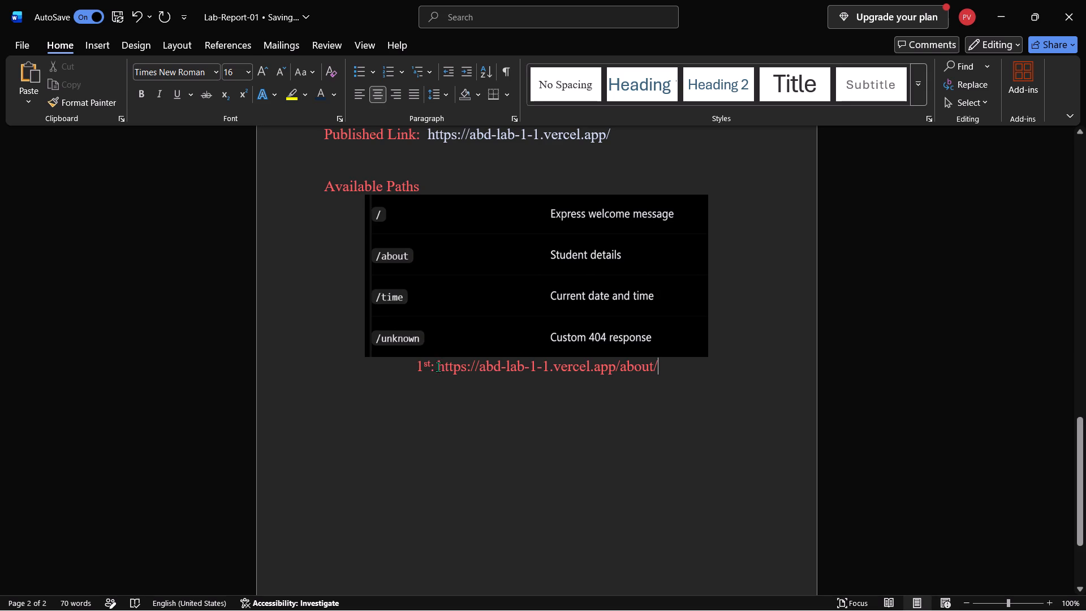
{"action": "left_click_drag", "start_coordinate": [438, 367], "coordinate": [671, 372]}
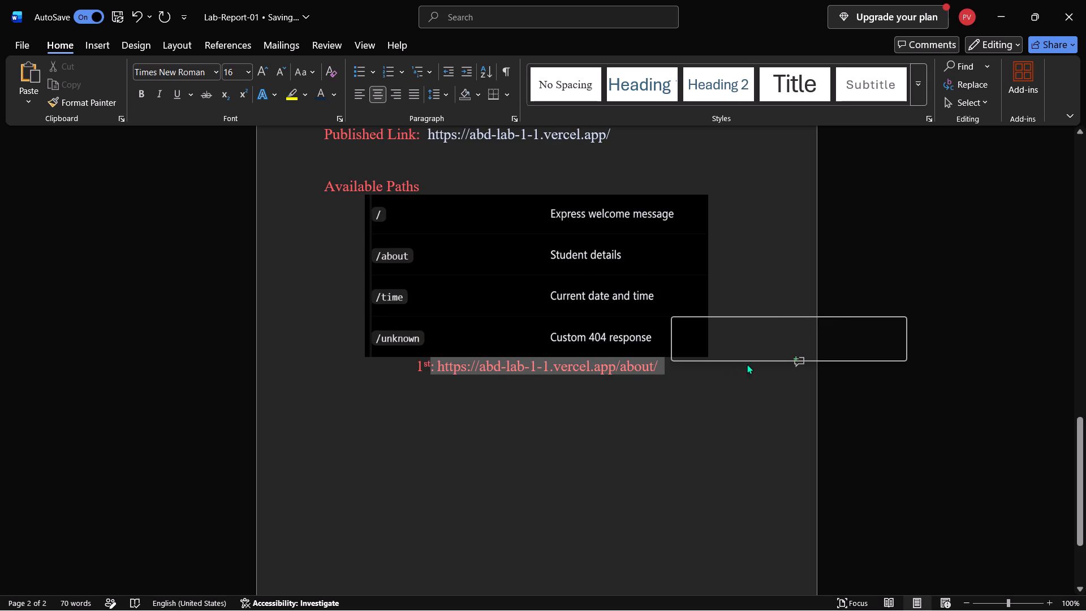
{"action": "left_click", "coordinate": [758, 345]}
{"action": "left_click", "coordinate": [512, 389]}
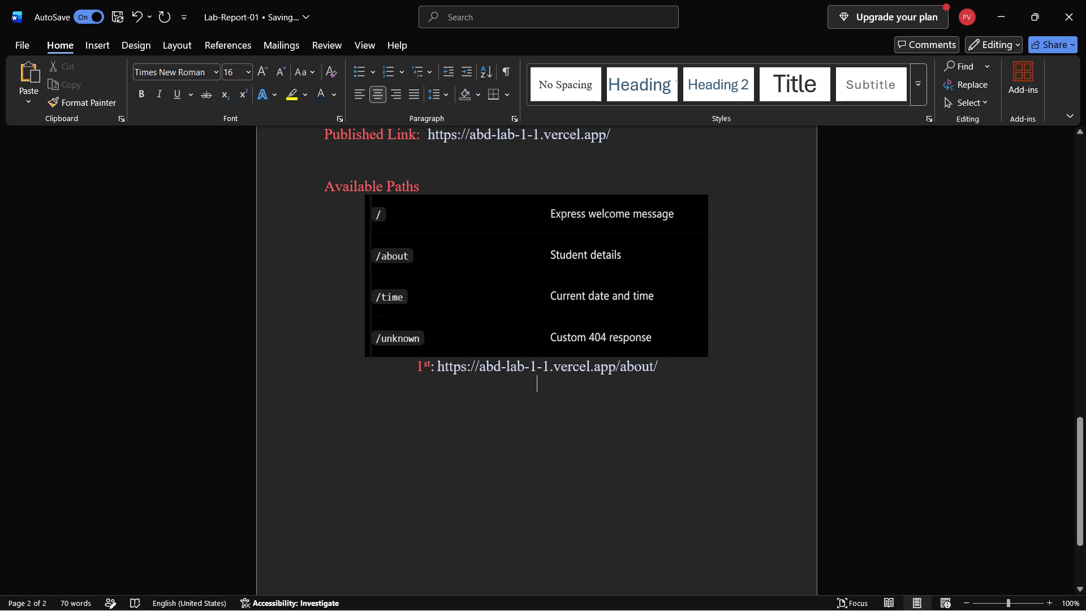
Start a new line after the /about/ address.
{"action": "left_click", "coordinate": [671, 367]}
{"action": "key", "text": "Return"}
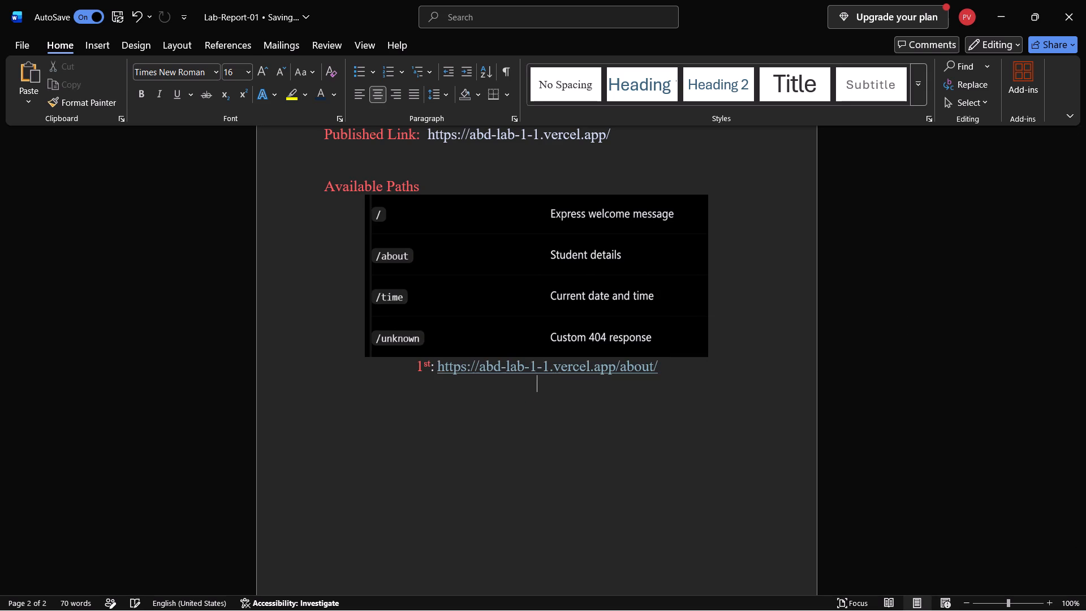
Enter the label "2ND:" on the new line below the 1st address.
{"action": "key", "text": "2"}
{"action": "key", "text": "shift+n"}
{"action": "key", "text": "shift+d"}
{"action": "key", "text": "shift+colon"}
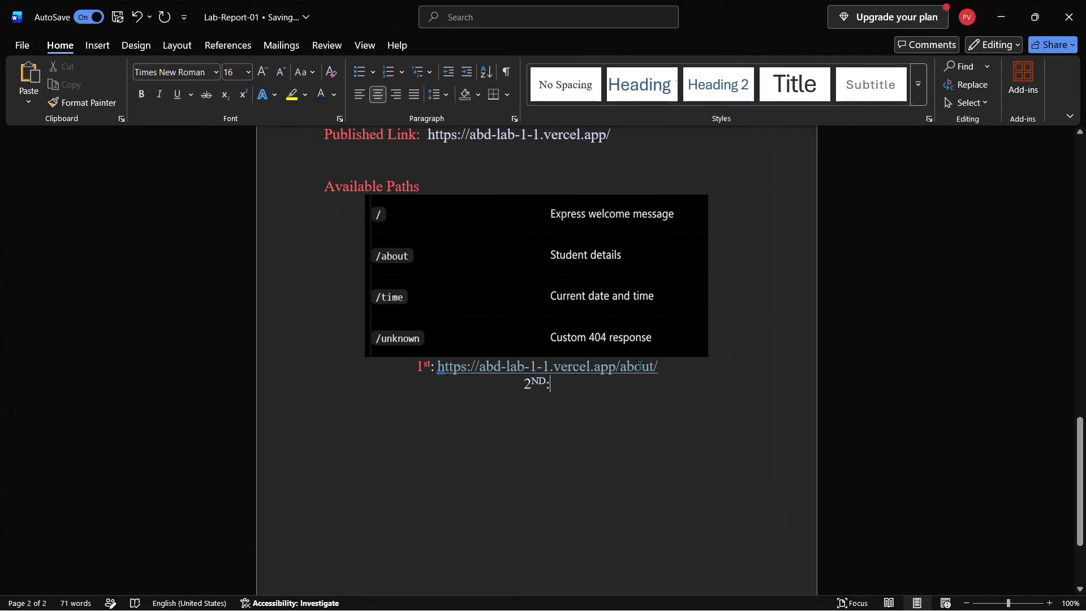
Copy the /about/ address from the 1st line.
{"action": "left_click_drag", "start_coordinate": [661, 367], "coordinate": [429, 369]}
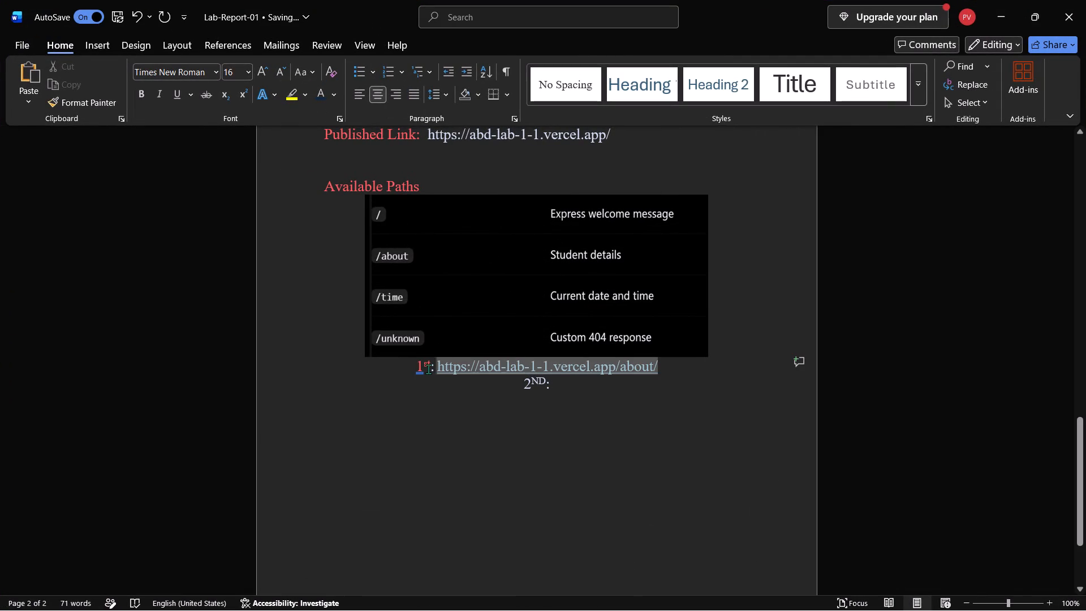
{"action": "left_click_drag", "start_coordinate": [429, 369], "coordinate": [436, 373]}
{"action": "key", "text": "ctrl+c"}
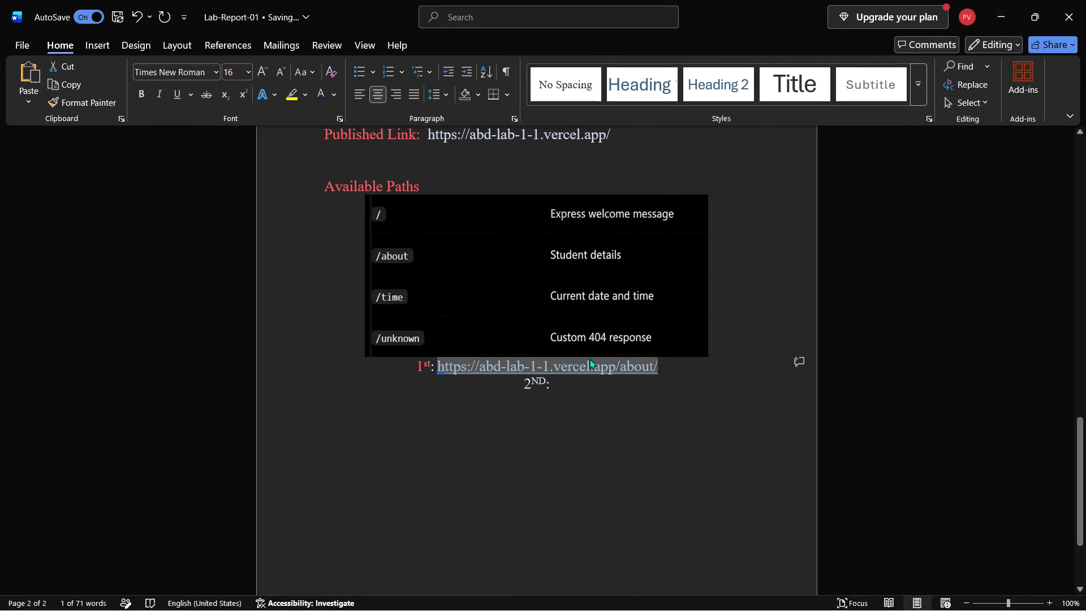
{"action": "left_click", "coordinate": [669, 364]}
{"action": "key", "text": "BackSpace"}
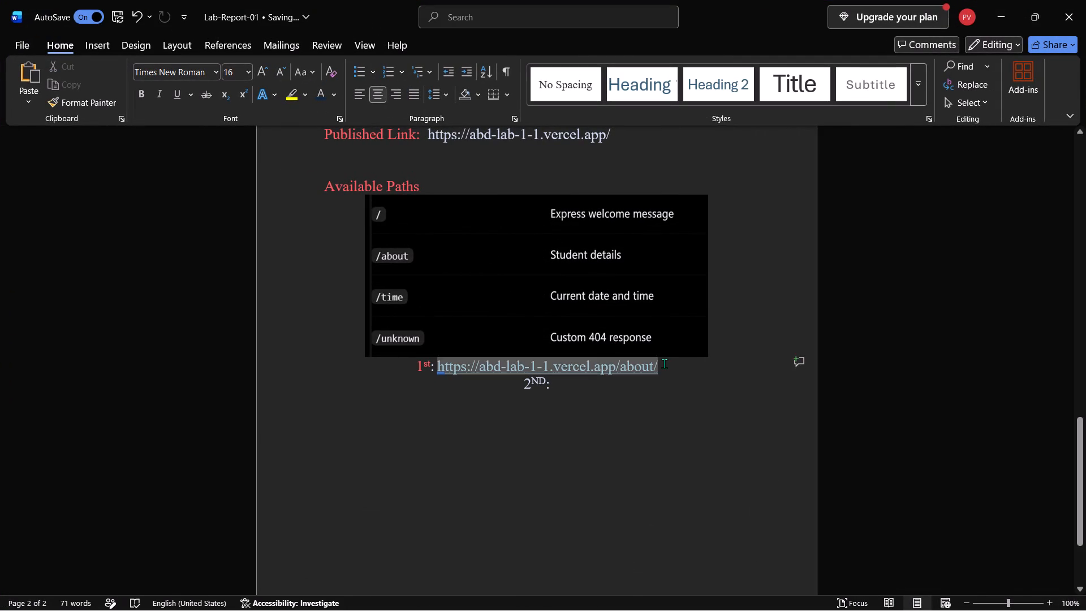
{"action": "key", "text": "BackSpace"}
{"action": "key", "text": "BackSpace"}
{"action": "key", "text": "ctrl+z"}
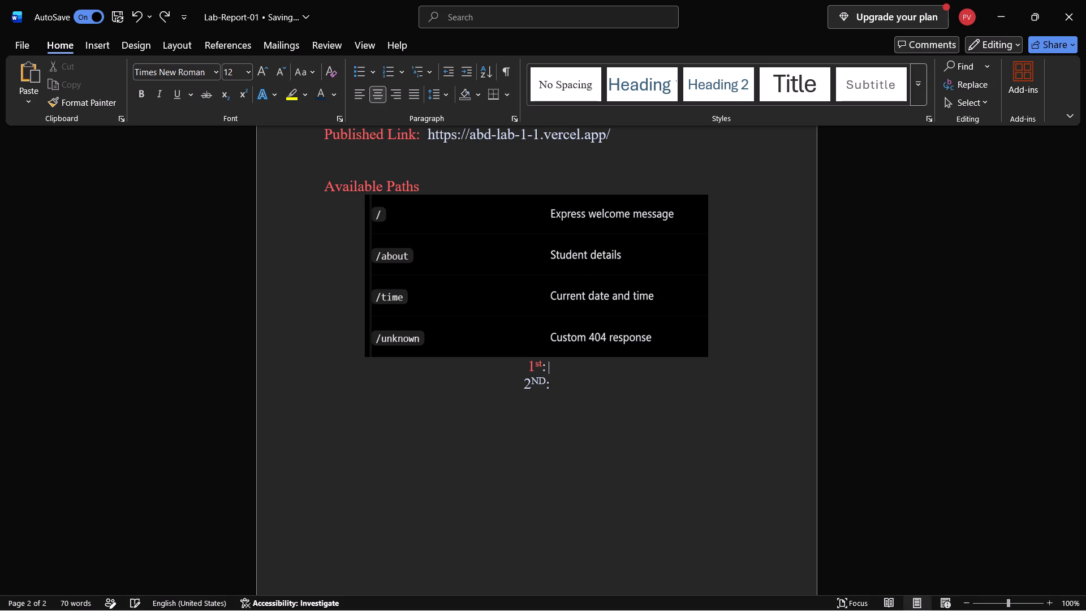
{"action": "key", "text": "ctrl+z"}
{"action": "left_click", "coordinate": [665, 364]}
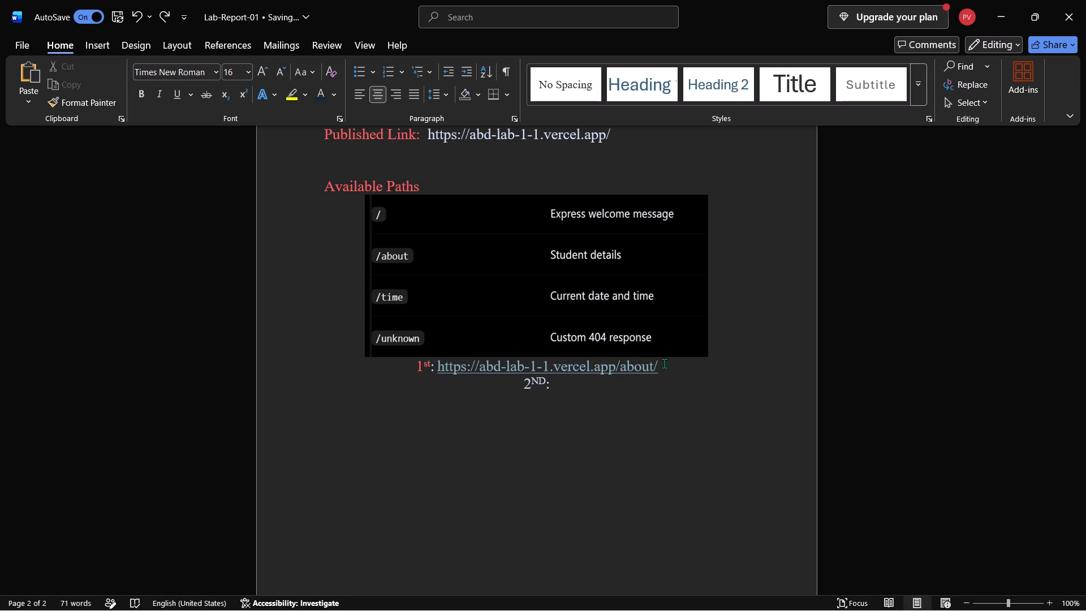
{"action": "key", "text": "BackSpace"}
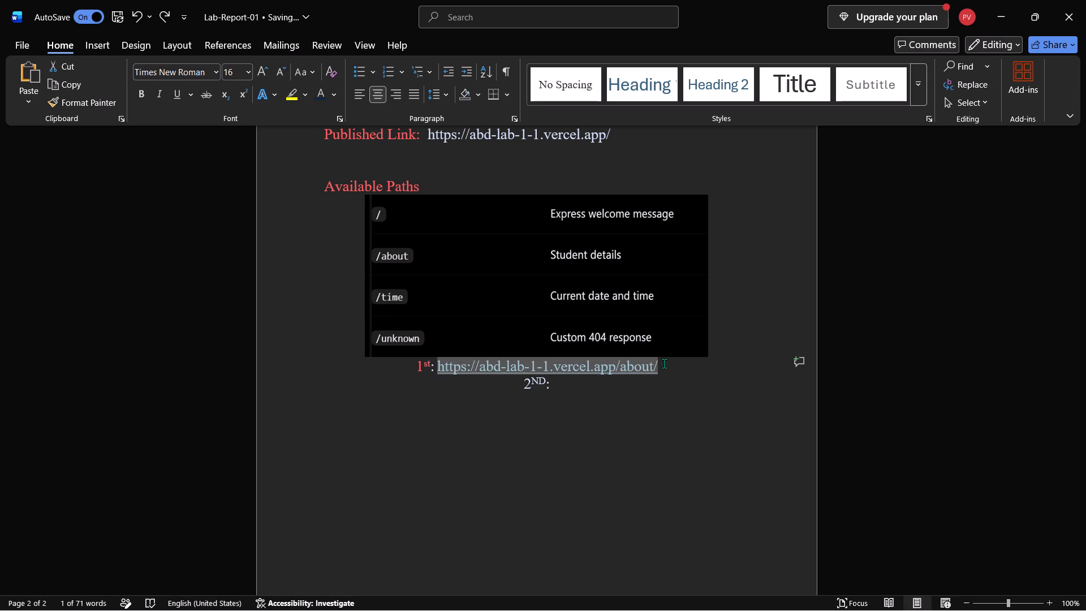
Insert a blank line between the Available Paths picture and the 1st address line.
{"action": "left_click", "coordinate": [710, 344]}
{"action": "key", "text": "Return"}
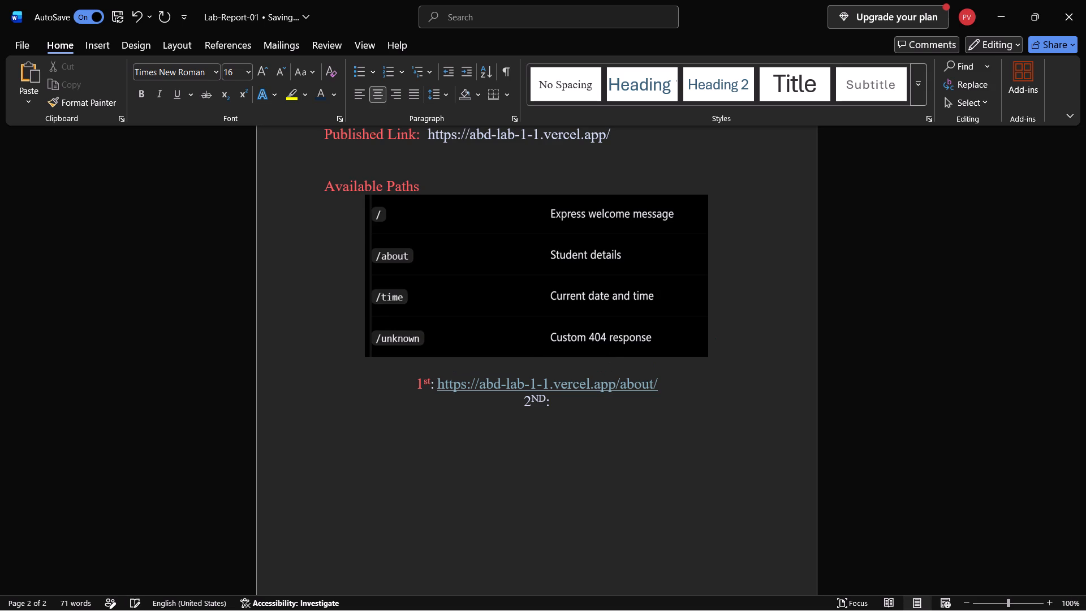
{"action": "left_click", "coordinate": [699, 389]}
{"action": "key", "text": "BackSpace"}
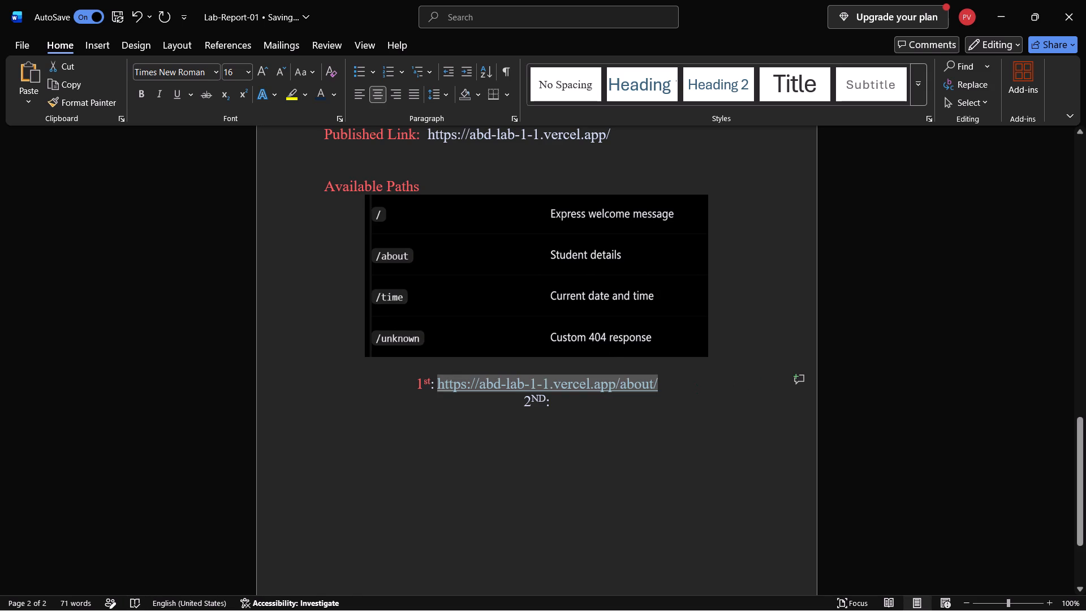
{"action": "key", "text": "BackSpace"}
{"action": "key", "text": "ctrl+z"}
{"action": "left_click", "coordinate": [652, 381]}
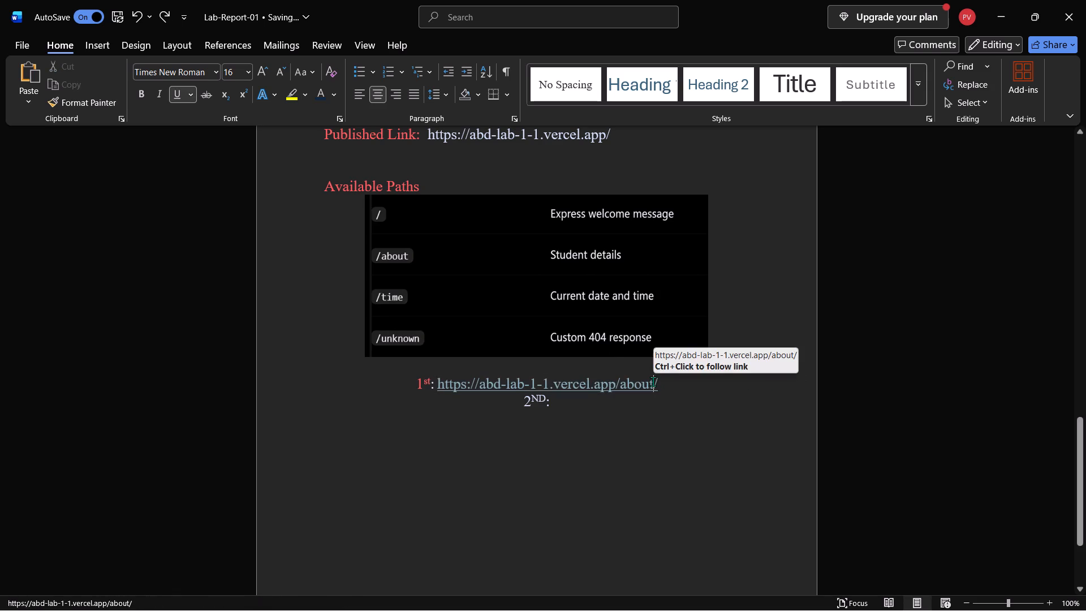
{"action": "key", "text": "BackSpace"}
{"action": "key", "text": "BackSpace"}
{"action": "key", "text": "BackSpace"}
{"action": "key", "text": "BackSpace"}
{"action": "key", "text": "BackSpace"}
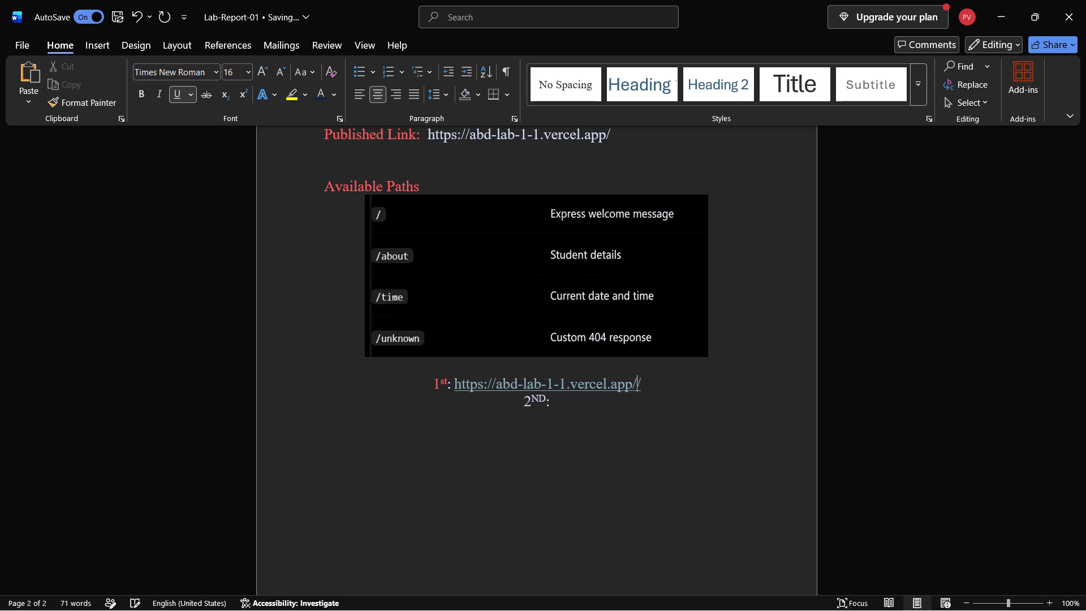
{"action": "key", "text": "Right"}
{"action": "key", "text": "BackSpace"}
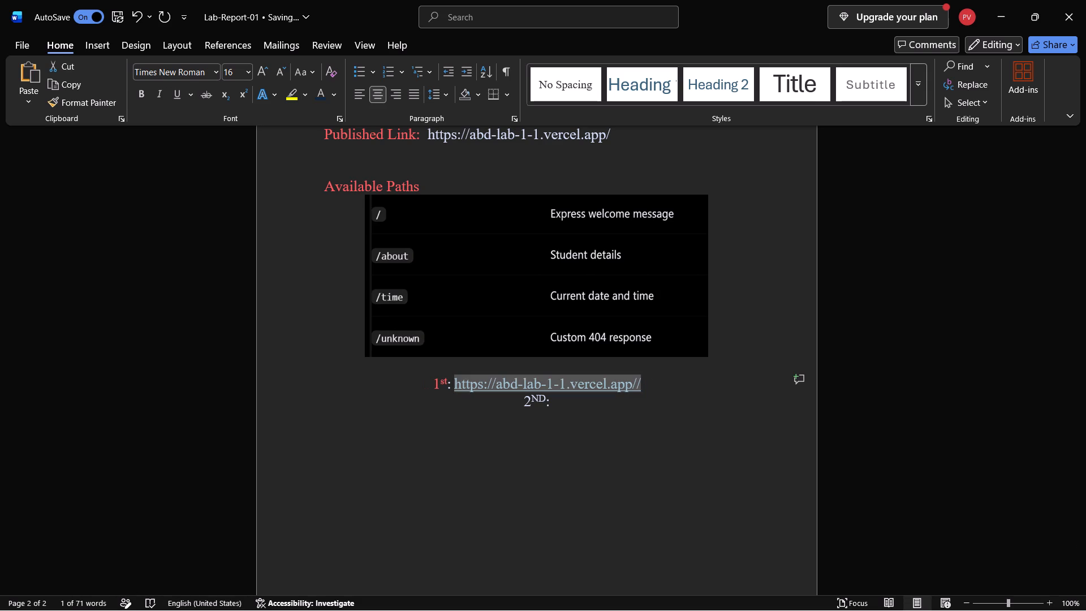
{"action": "key", "text": "Left"}
{"action": "key", "text": "Right"}
{"action": "key", "text": "Right"}
{"action": "key", "text": "Right"}
{"action": "key", "text": "Right"}
{"action": "key", "text": "Right"}
{"action": "key", "text": "Right"}
{"action": "key", "text": "Right"}
{"action": "key", "text": "Right"}
{"action": "key", "text": "Right"}
{"action": "key", "text": "Right"}
{"action": "key", "text": "Right"}
{"action": "key", "text": "Right"}
{"action": "key", "text": "Right"}
{"action": "key", "text": "Right"}
{"action": "key", "text": "Right"}
{"action": "key", "text": "Right"}
{"action": "key", "text": "Right"}
{"action": "key", "text": "Right"}
{"action": "key", "text": "Right"}
{"action": "key", "text": "Right"}
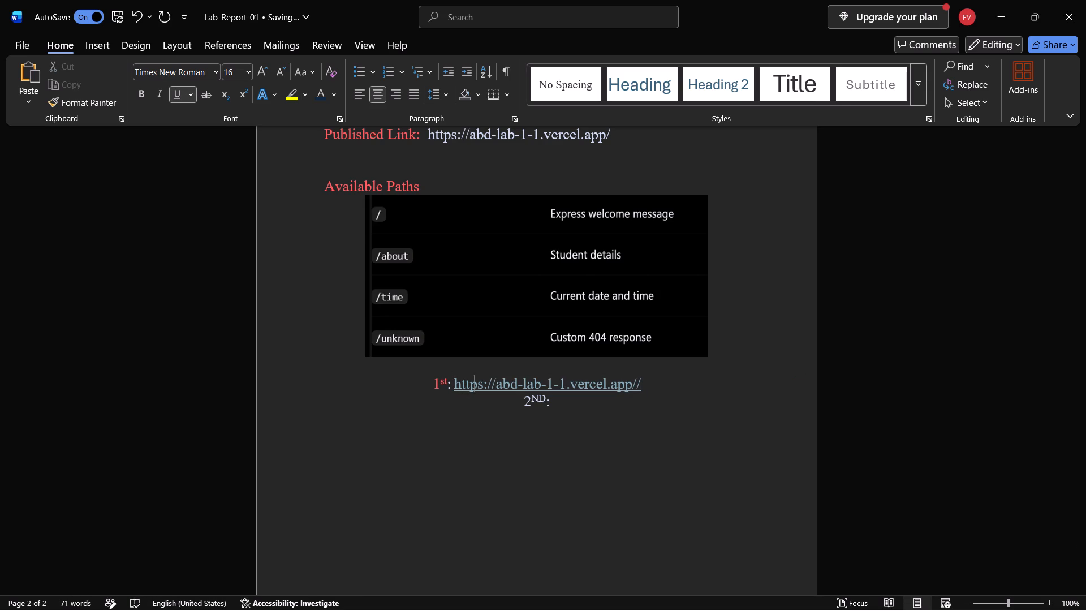
{"action": "key", "text": "Right"}
{"action": "key", "text": "BackSpace"}
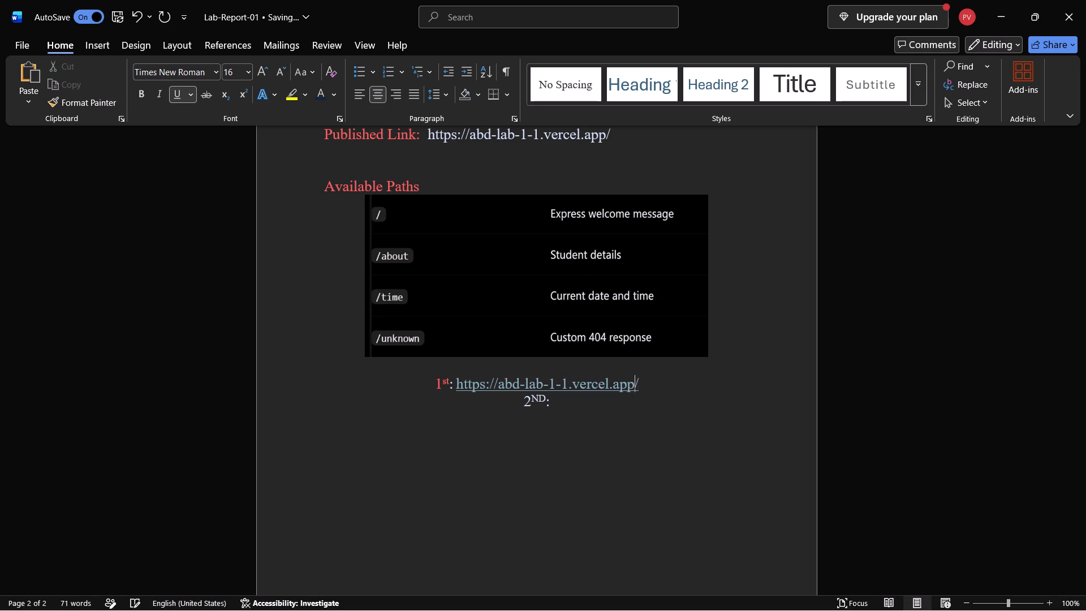
{"action": "key", "text": "Right"}
{"action": "key", "text": "BackSpace"}
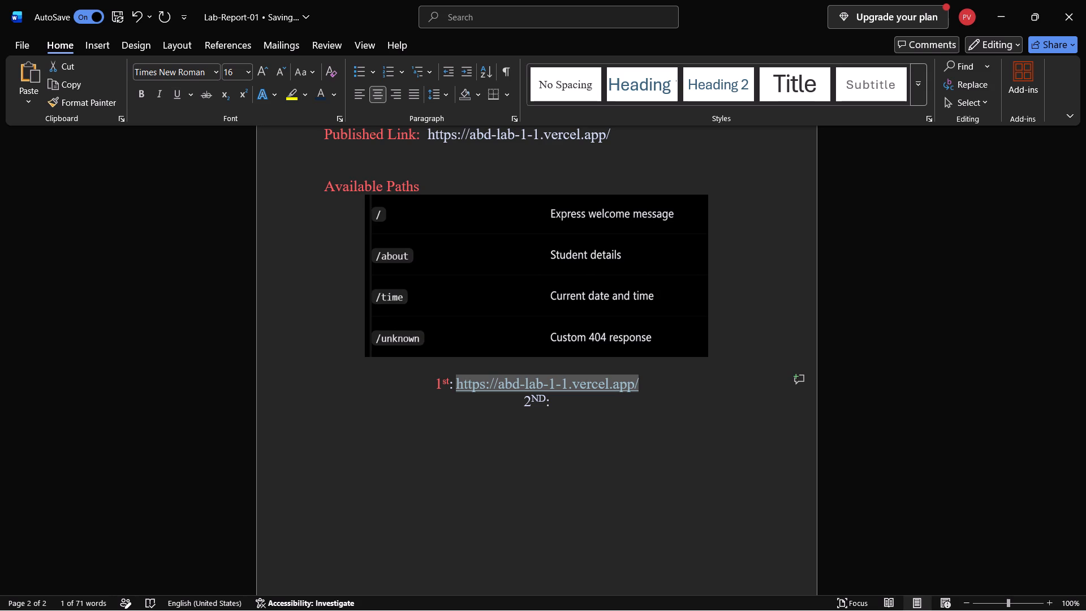
{"action": "left_click", "coordinate": [649, 388]}
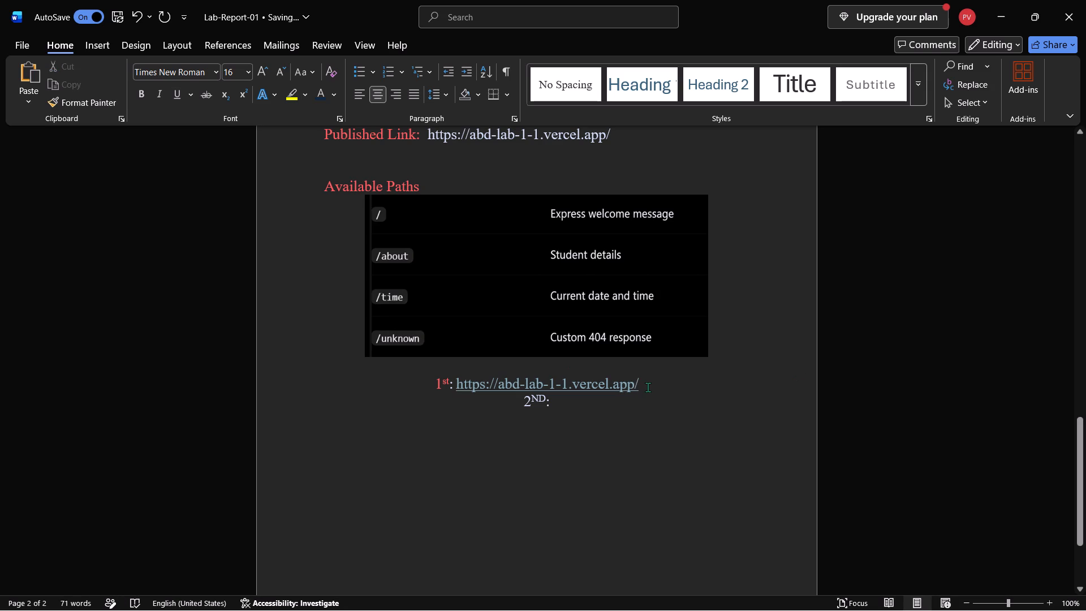
{"action": "key", "text": "BackSpace"}
{"action": "left_click", "coordinate": [648, 388]}
Paste the copied /about/ address after the "2ND:" label.
{"action": "scroll", "coordinate": [645, 385], "scroll_direction": "down", "scroll_amount": 1}
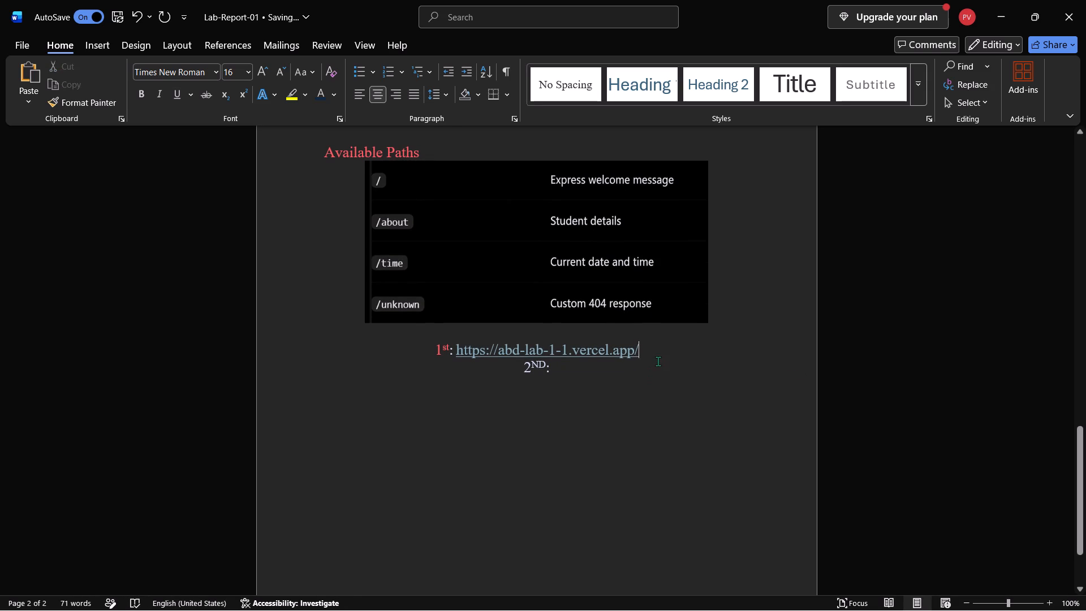
{"action": "left_click", "coordinate": [600, 368]}
{"action": "key", "text": "ctrl+v"}
Add an extra space between the label and the address on both the 1st and 2ND lines.
{"action": "left_click", "coordinate": [453, 345]}
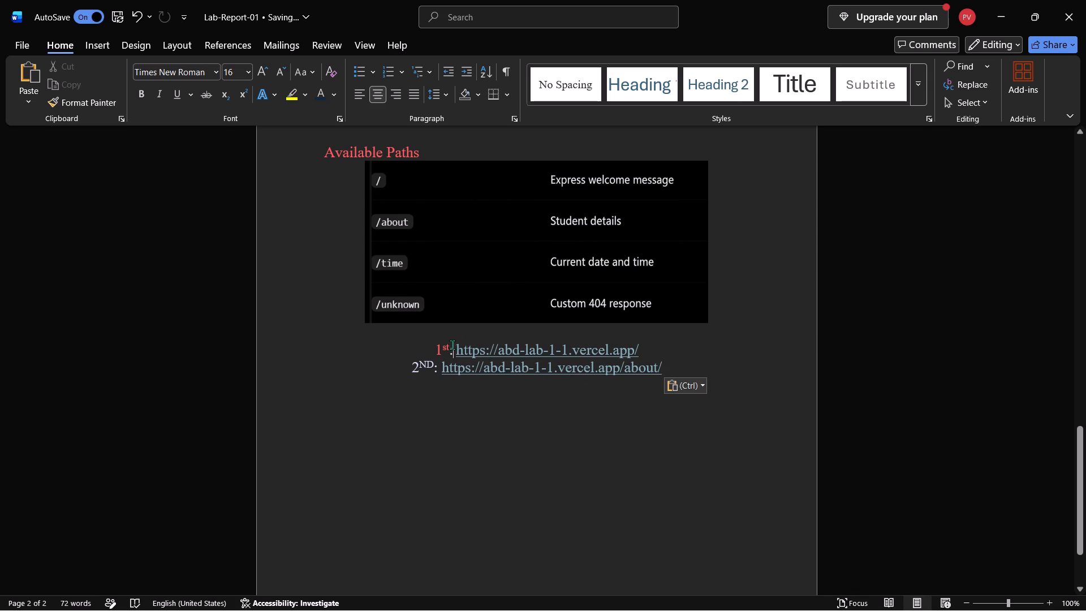
{"action": "key", "text": "BackSpace"}
{"action": "key", "text": "ctrl+z"}
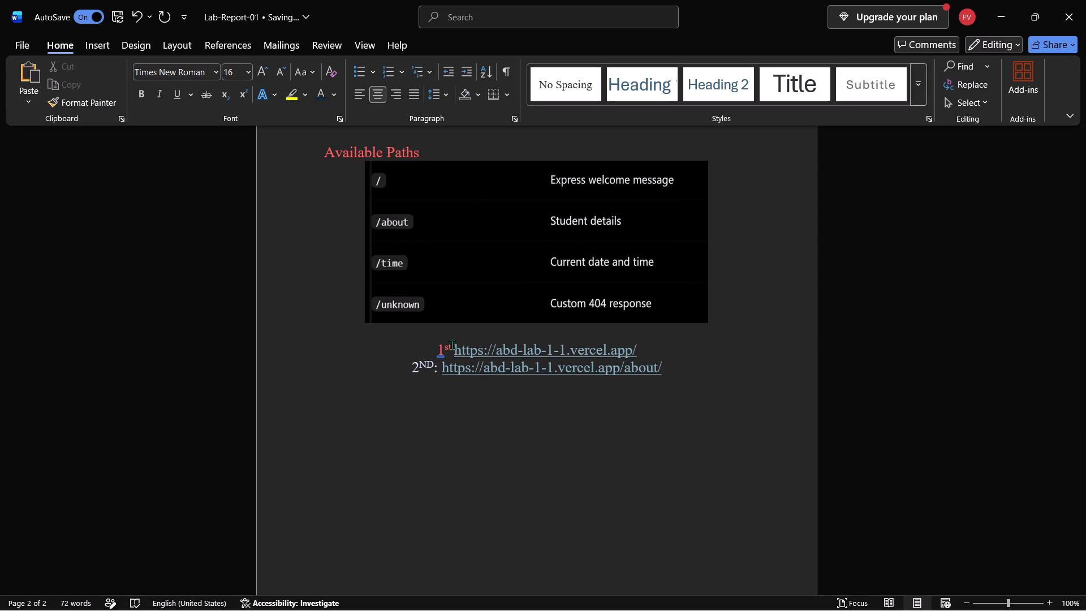
{"action": "key", "text": "space"}
{"action": "left_click", "coordinate": [440, 361]}
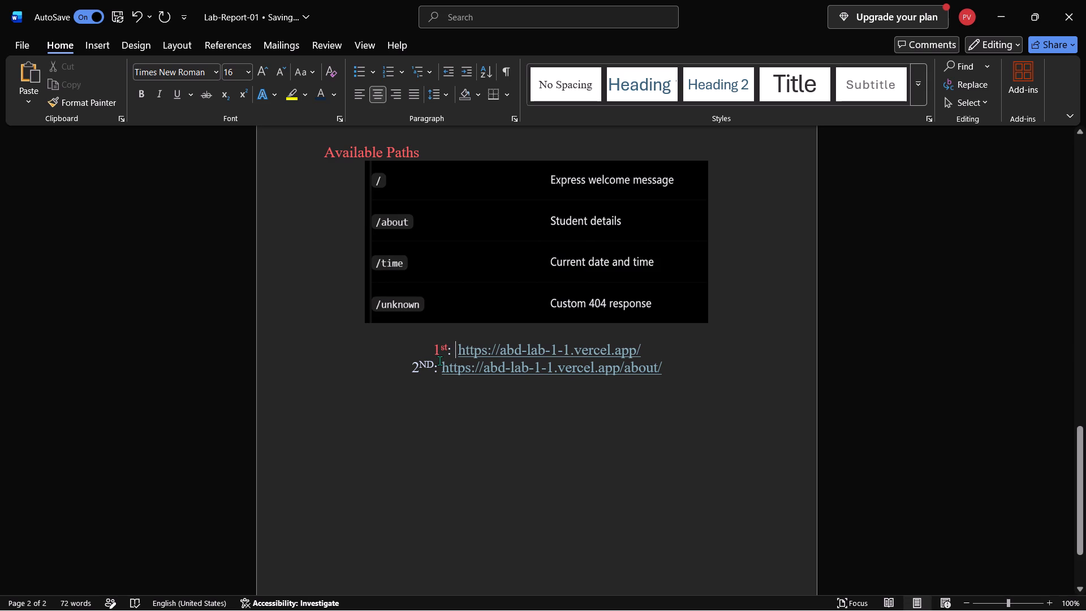
{"action": "key", "text": "space"}
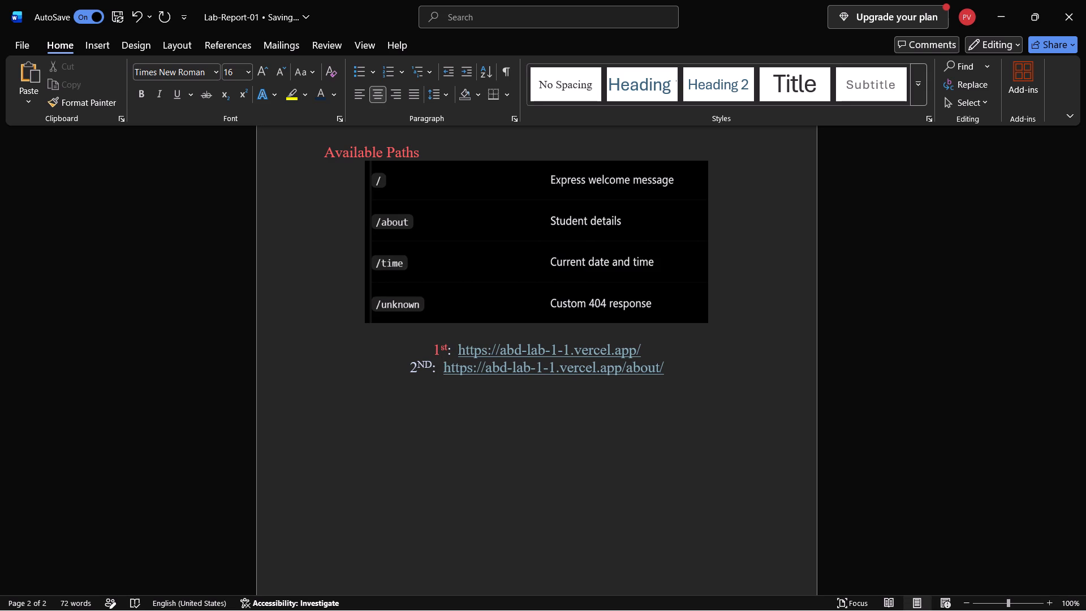
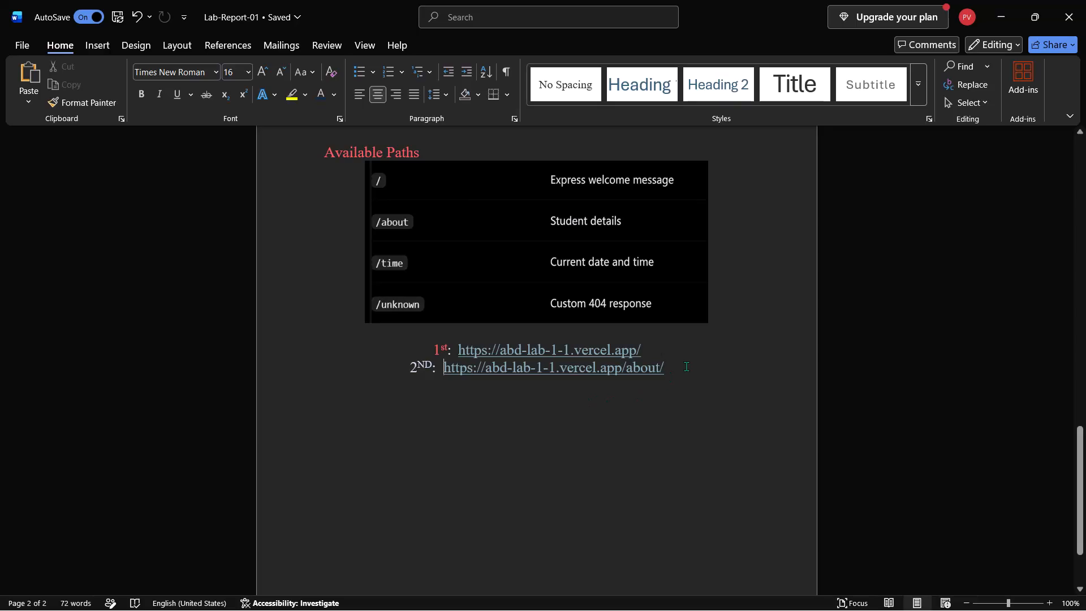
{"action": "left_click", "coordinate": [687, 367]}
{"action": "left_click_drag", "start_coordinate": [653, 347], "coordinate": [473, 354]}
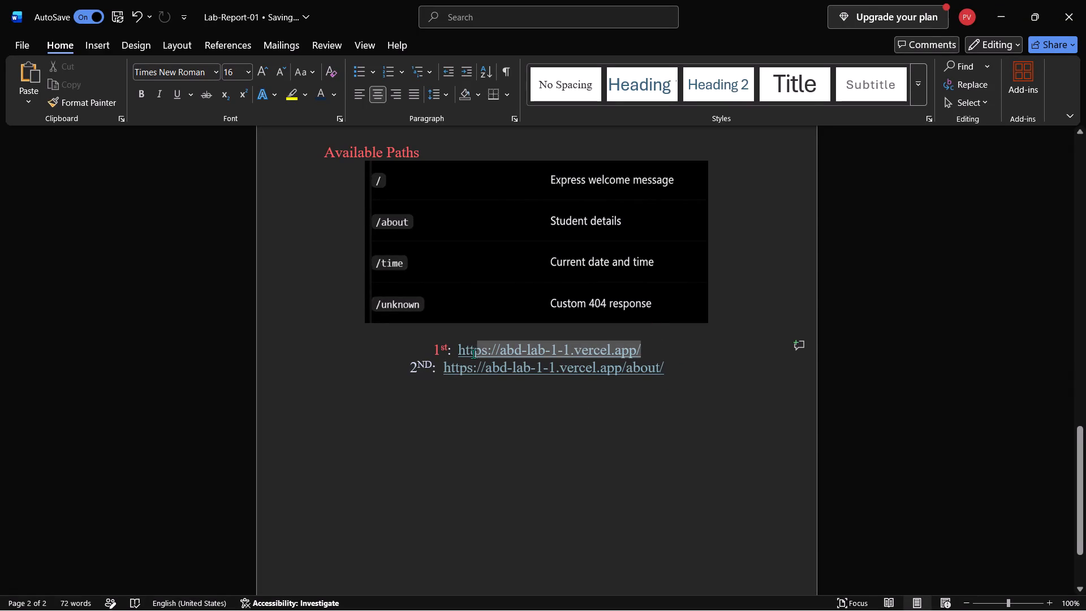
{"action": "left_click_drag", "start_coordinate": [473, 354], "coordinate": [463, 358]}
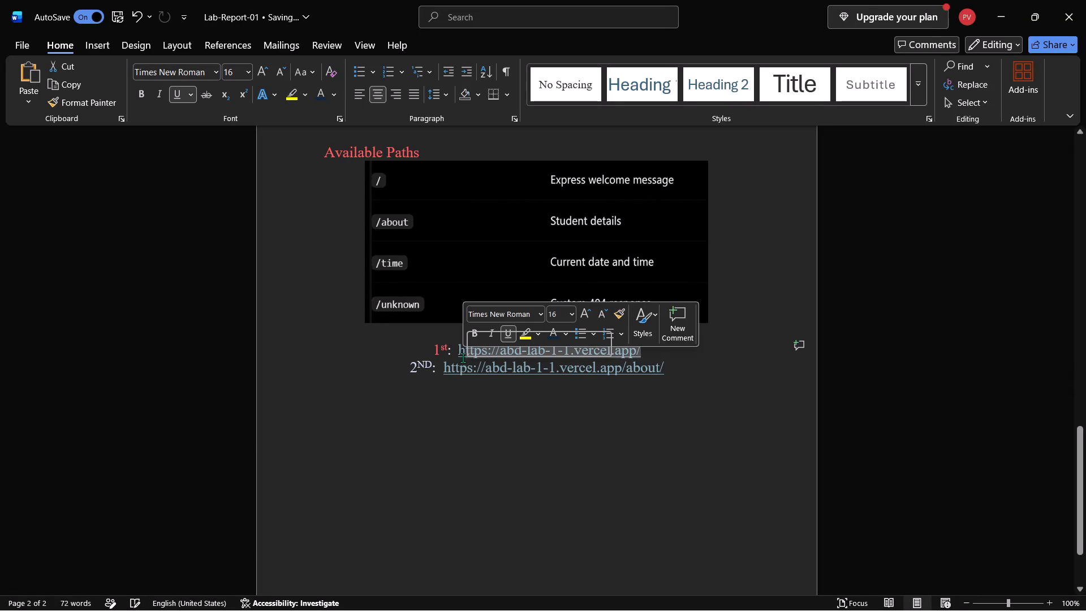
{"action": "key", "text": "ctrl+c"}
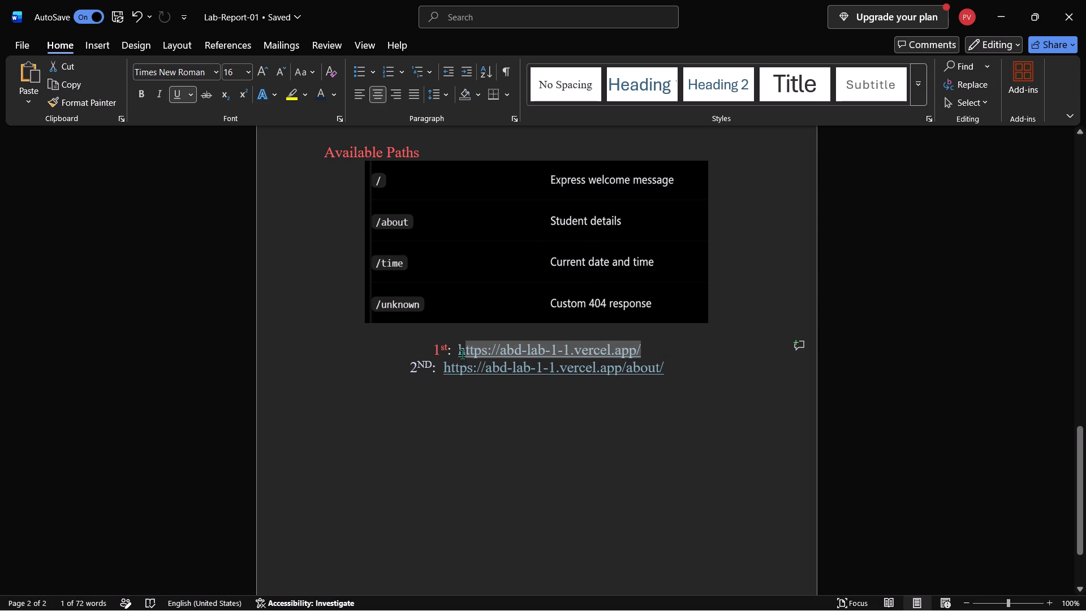
Follow the 1st address link to view its page in the browser, and return to the Lab-Report-01 document.
{"action": "left_click", "coordinate": [459, 350]}
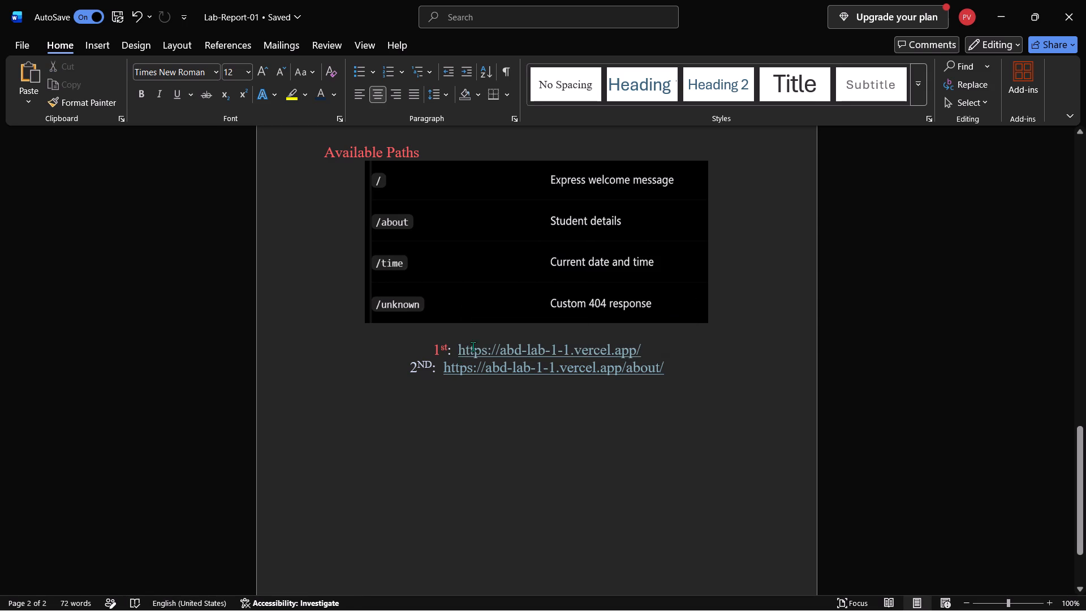
{"action": "left_click", "coordinate": [490, 346]}
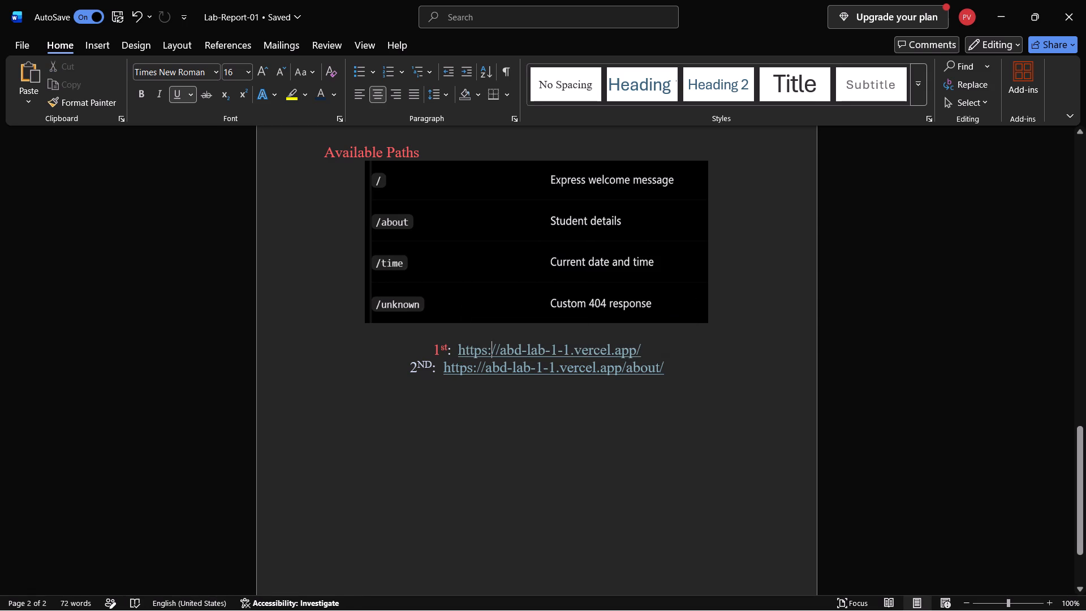
{"action": "left_click", "coordinate": [490, 346], "text": "ctrl"}
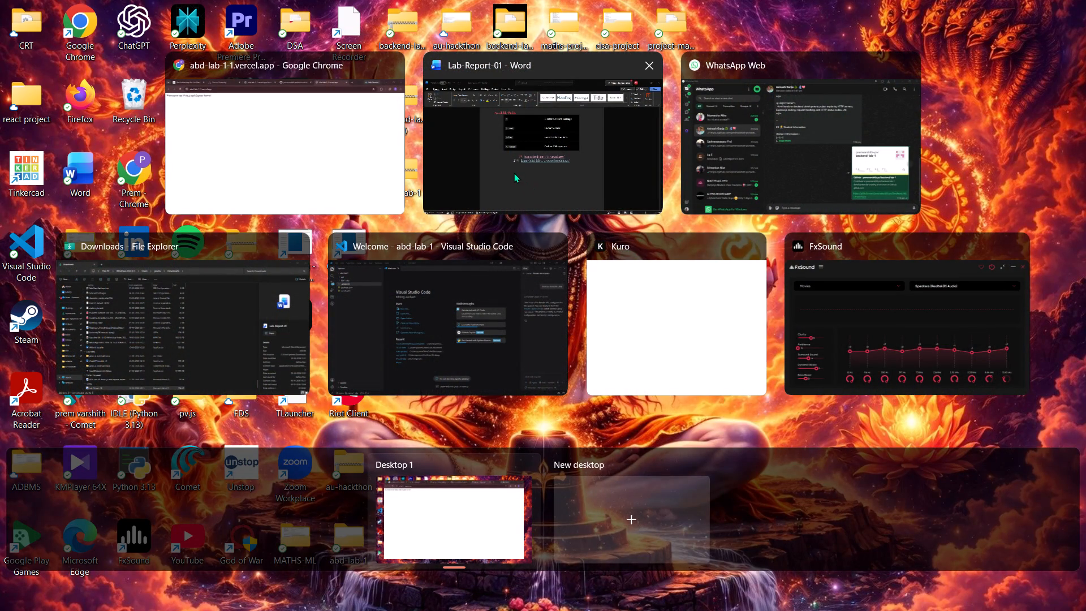
{"action": "left_click", "coordinate": [514, 173]}
{"action": "left_click", "coordinate": [690, 368]}
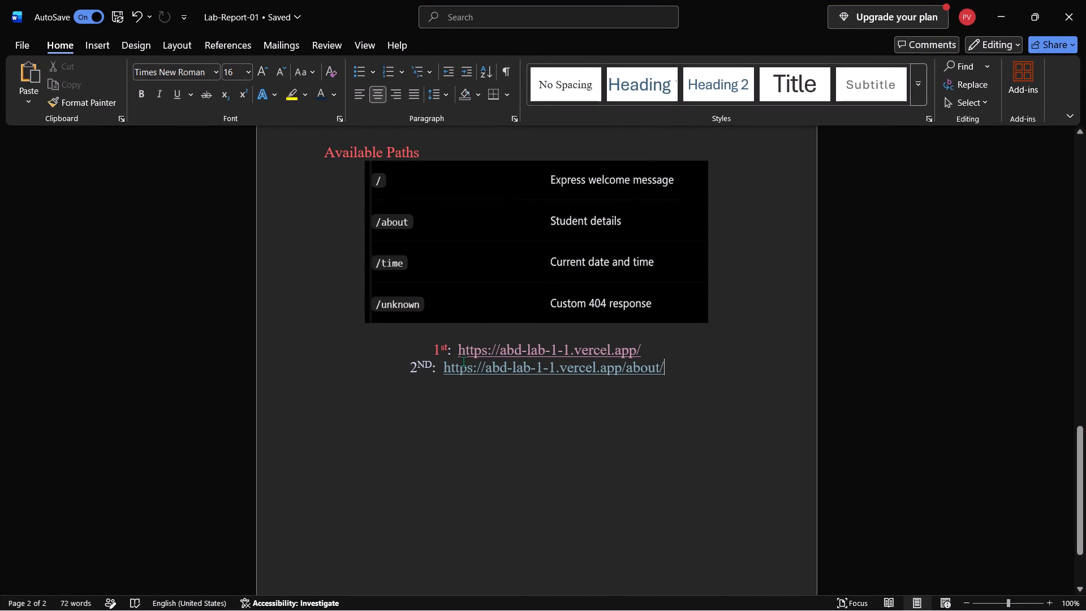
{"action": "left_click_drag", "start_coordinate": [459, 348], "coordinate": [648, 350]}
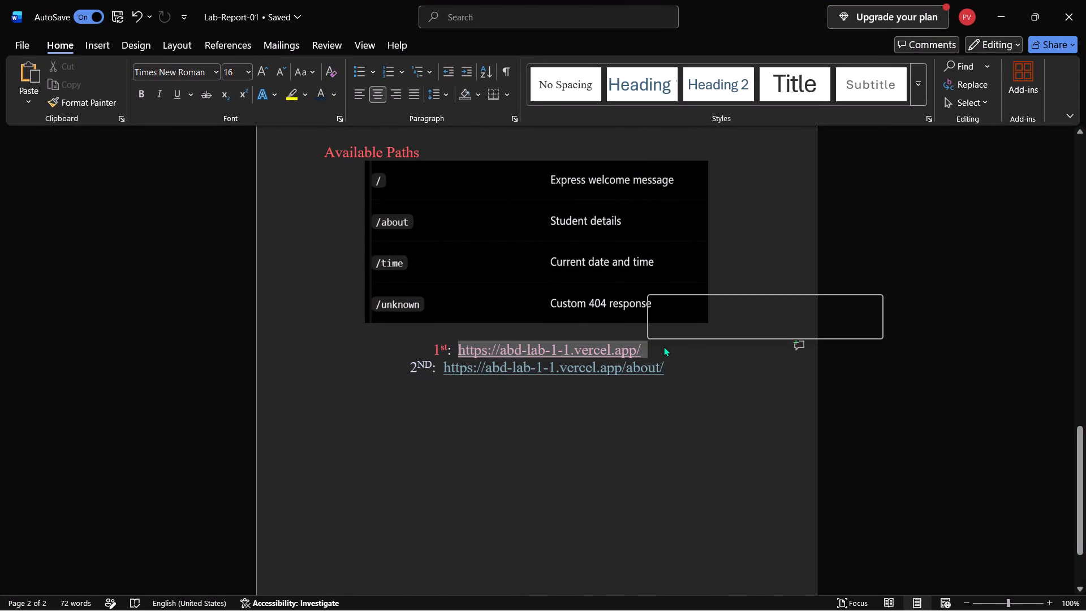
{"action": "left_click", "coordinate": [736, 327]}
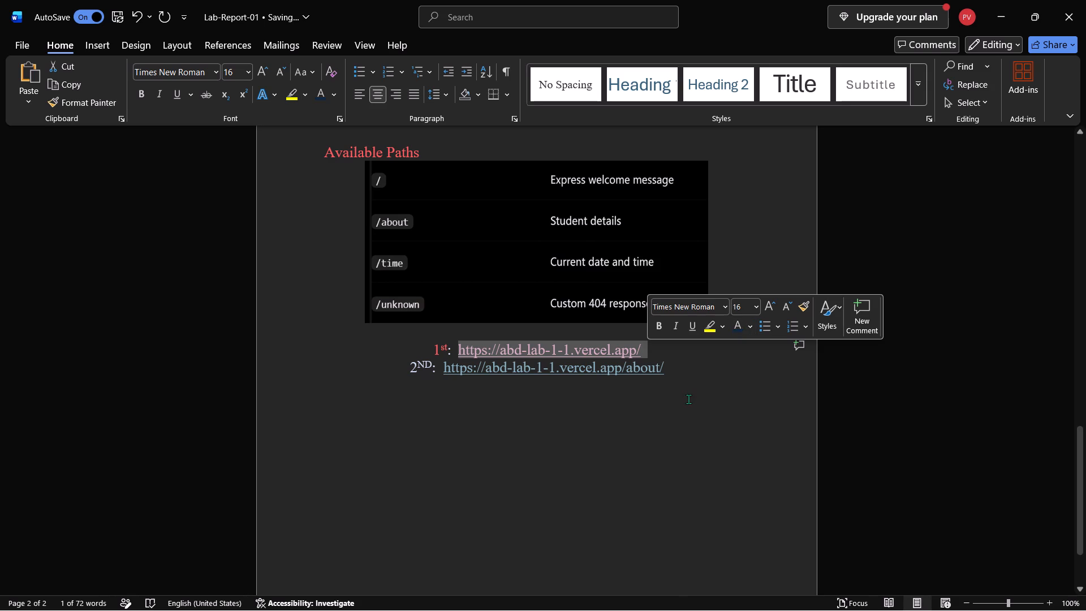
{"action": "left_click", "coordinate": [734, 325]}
Add a "3RD:" label on a new line below the 2ND address, leaving a blank line between them.
{"action": "left_click", "coordinate": [644, 393]}
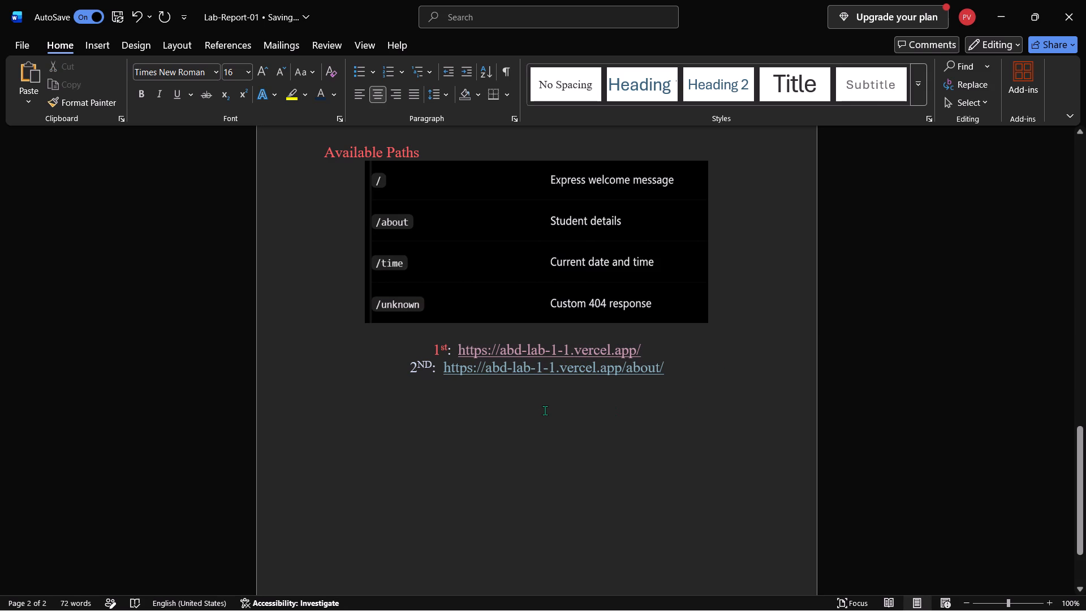
{"action": "key", "text": "3"}
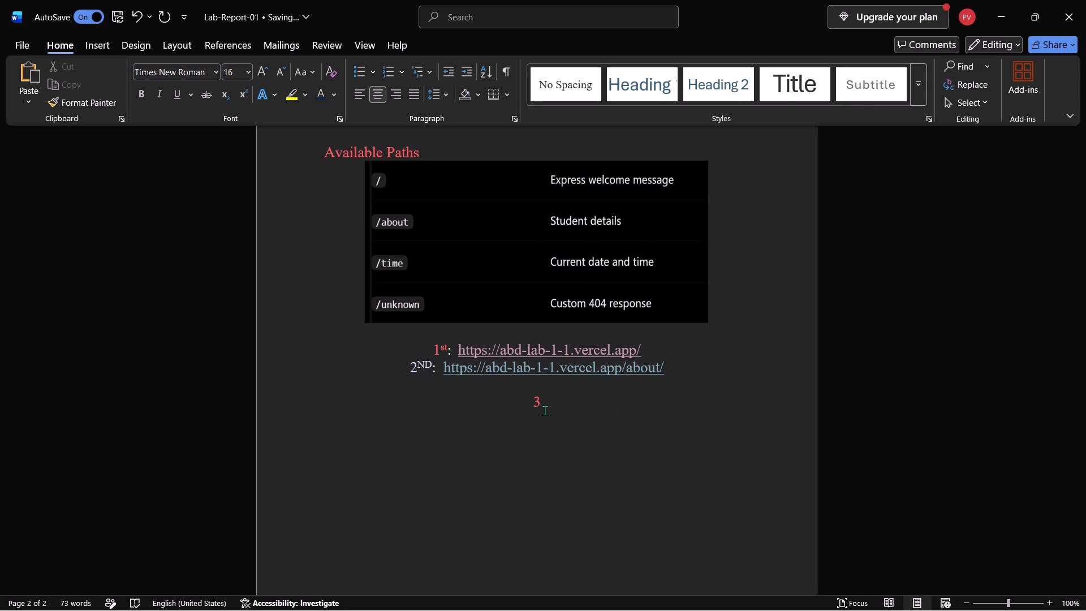
{"action": "key", "text": "shift+r"}
{"action": "key", "text": "shift+d"}
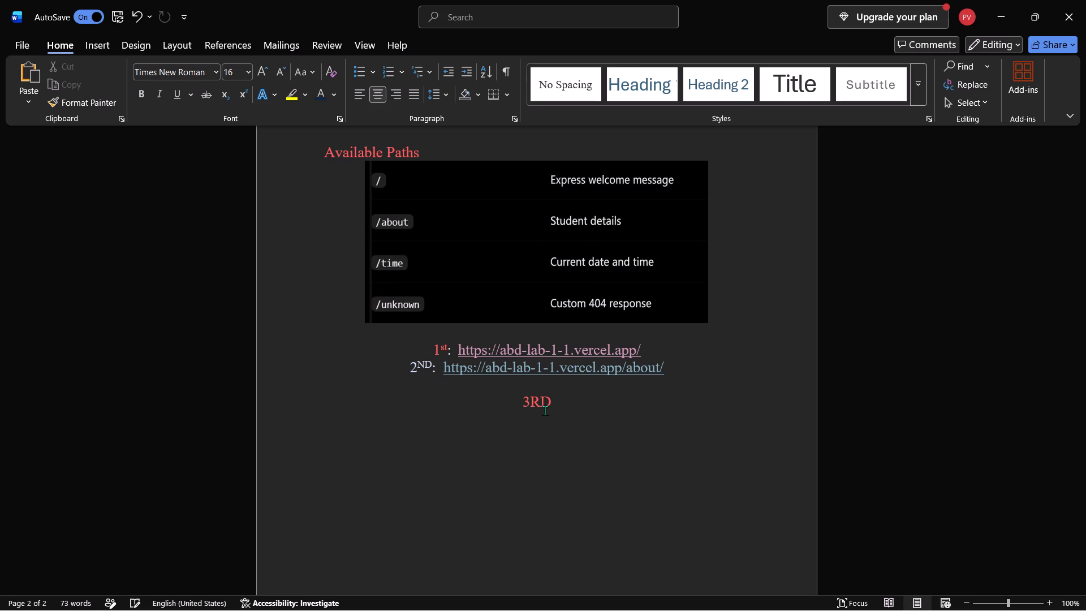
{"action": "key", "text": "shift+colon"}
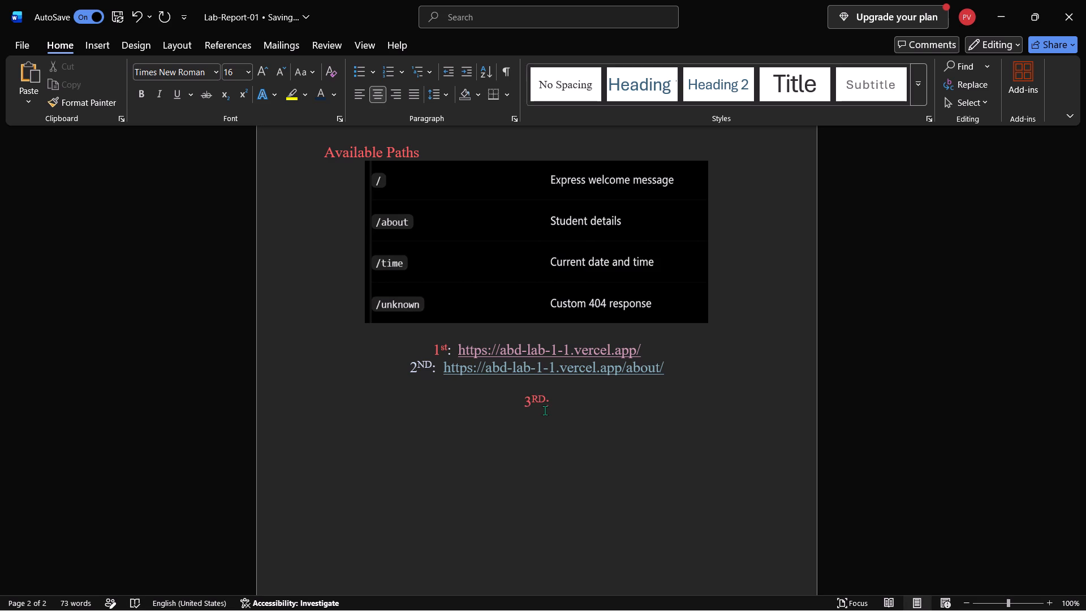
{"action": "left_click", "coordinate": [570, 142]}
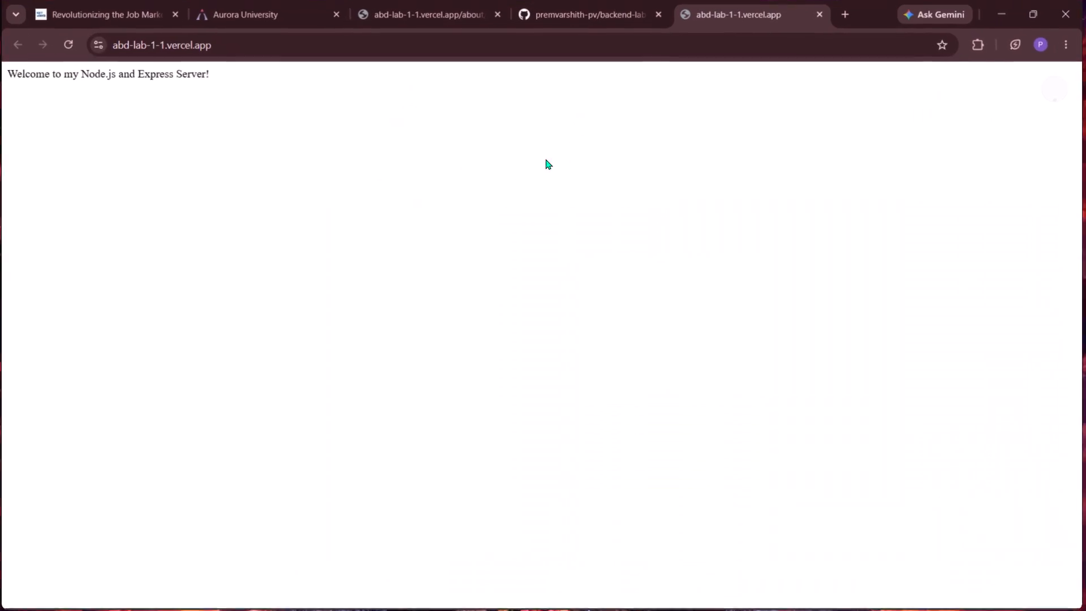
{"action": "left_click", "coordinate": [244, 52]}
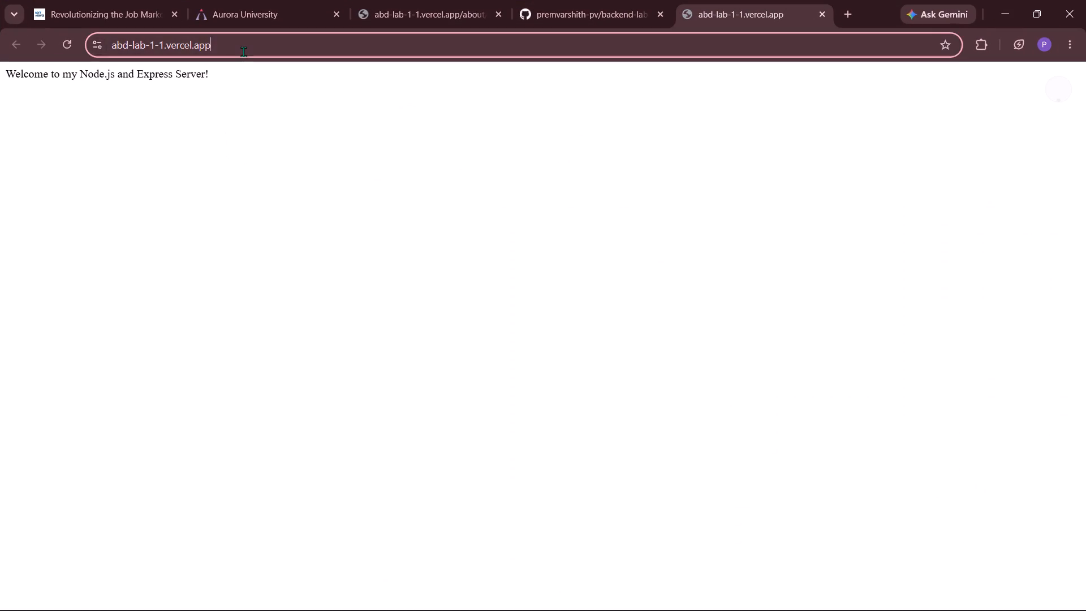
{"action": "left_click", "coordinate": [247, 45]}
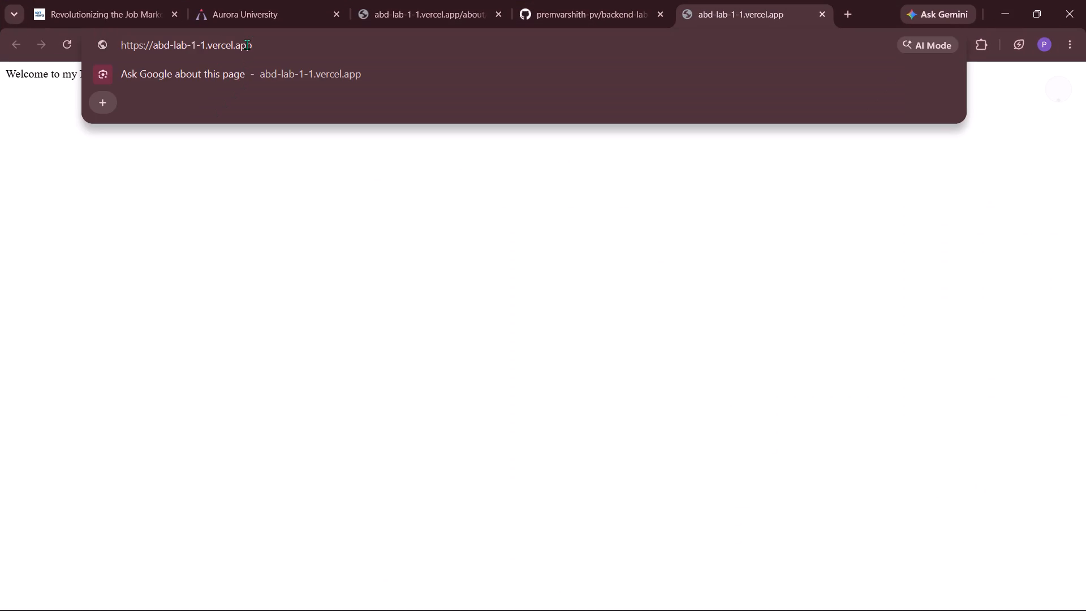
{"action": "type", "text": "//"}
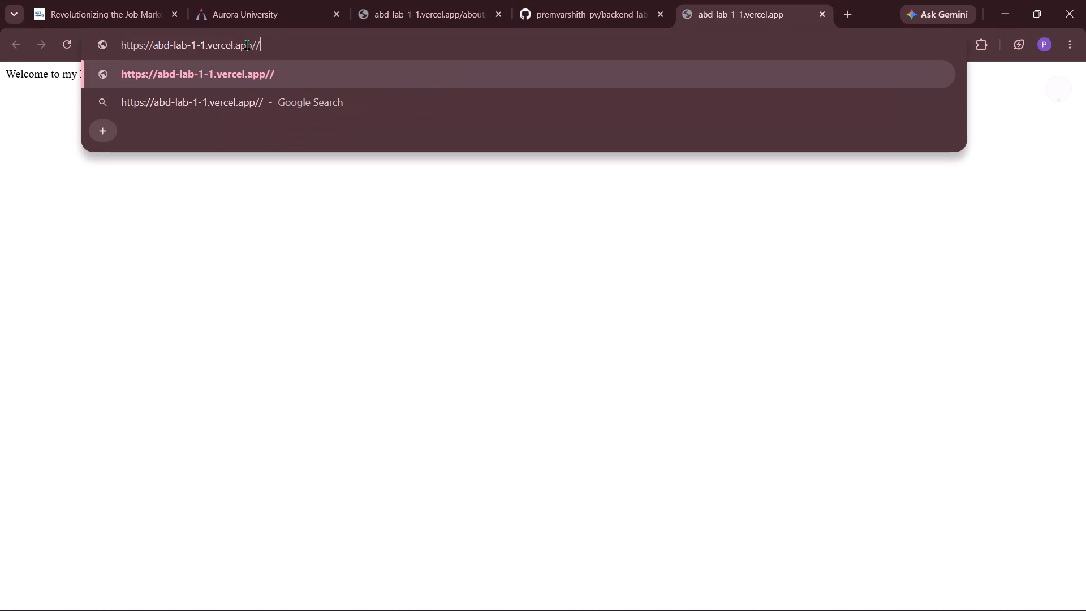
{"action": "key", "text": "Left"}
{"action": "key", "text": "t"}
{"action": "type", "text": "ime"}
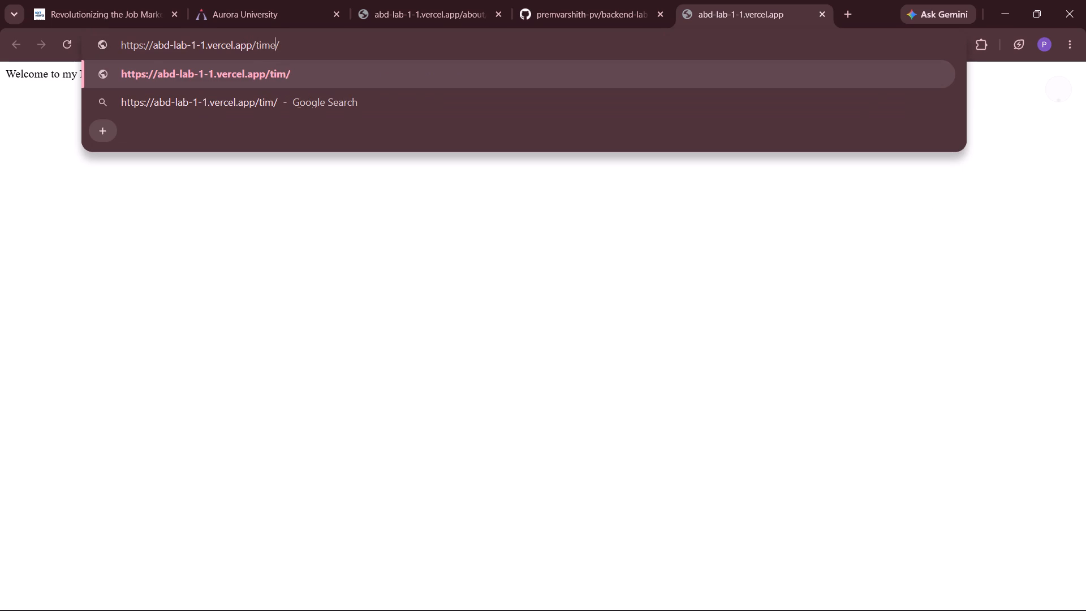
{"action": "key", "text": "Return"}
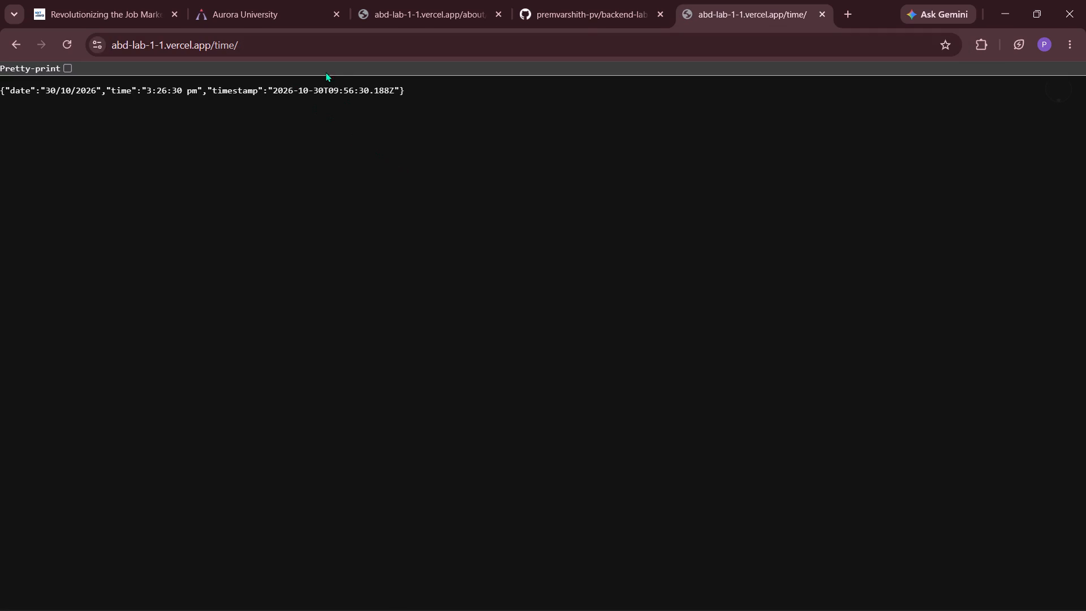
Copy the /time/ page address and paste it after the "3RD:" label in the Lab-Report-01 Word document.
{"action": "left_click", "coordinate": [293, 44]}
{"action": "key", "text": "ctrl+c"}
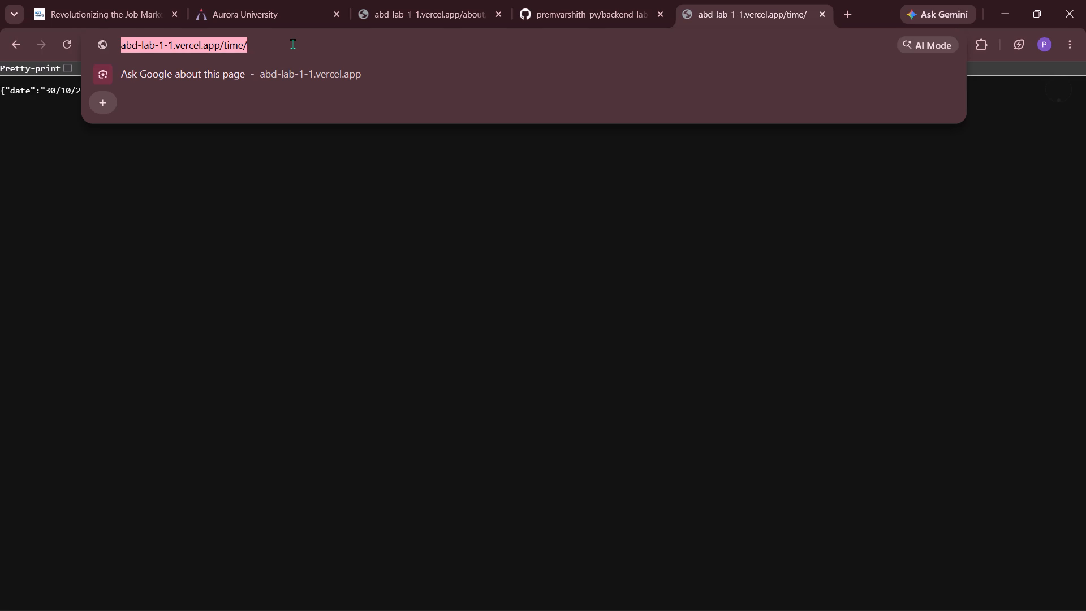
{"action": "left_click", "coordinate": [538, 133]}
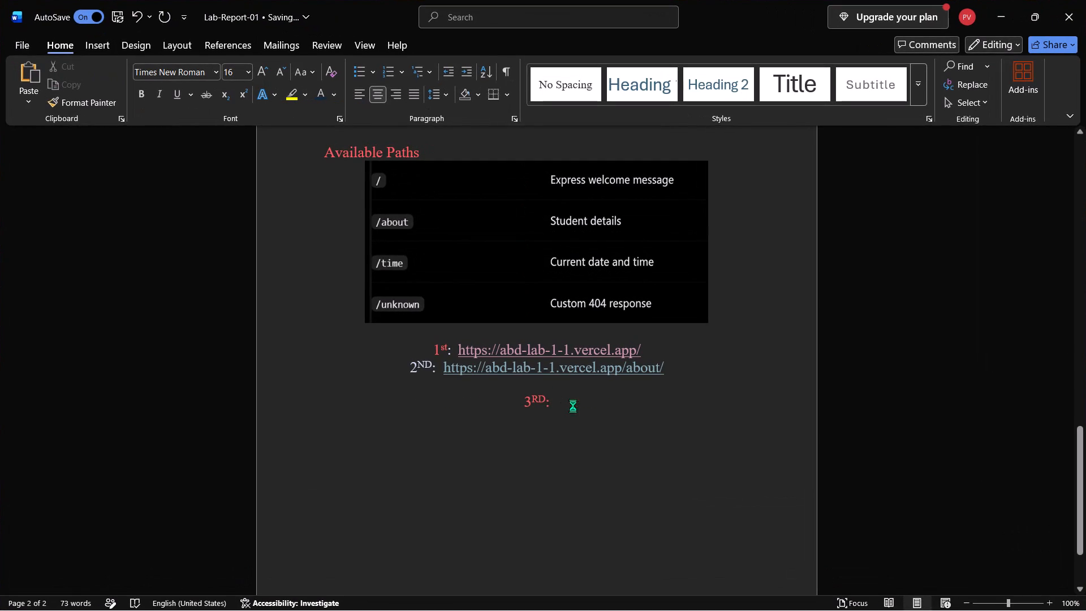
{"action": "key", "text": "ctrl+v"}
Recolour the pasted /time/ address from red to the white font colour used by the 2ND label.
{"action": "left_click_drag", "start_coordinate": [445, 400], "coordinate": [663, 417]}
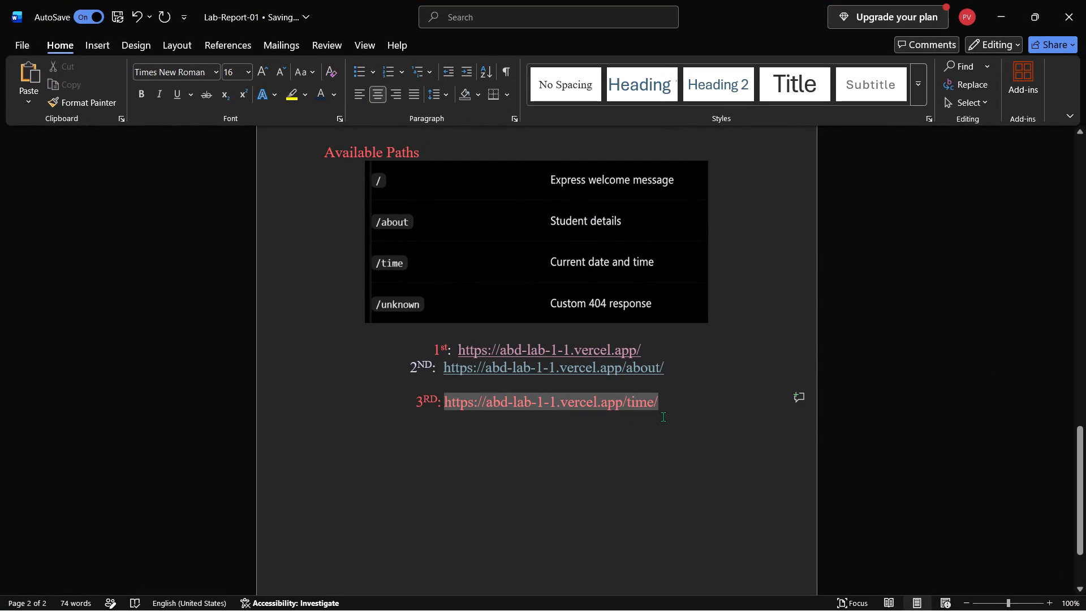
{"action": "left_click_drag", "start_coordinate": [663, 417], "coordinate": [664, 417]}
{"action": "left_click", "coordinate": [753, 393]}
Start a new line below the /time/ address with the number 4.
{"action": "left_click", "coordinate": [696, 429]}
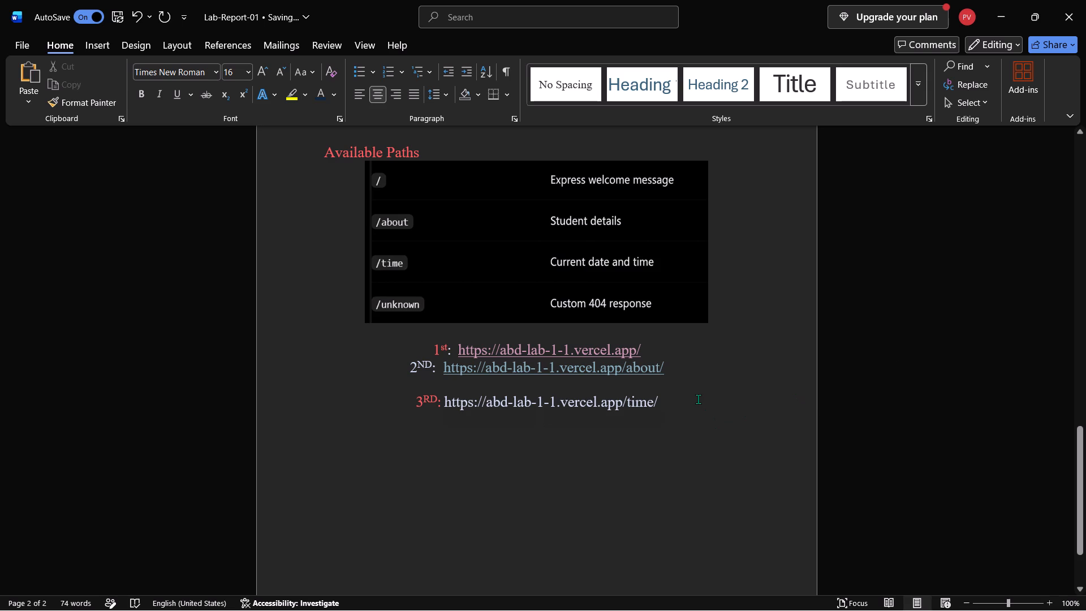
{"action": "key", "text": "4"}
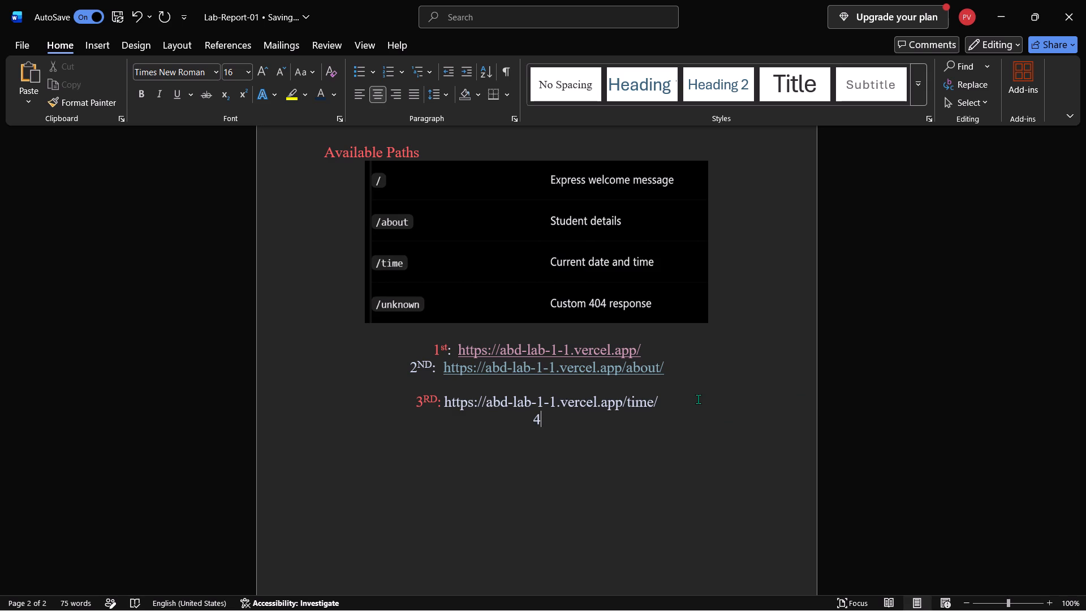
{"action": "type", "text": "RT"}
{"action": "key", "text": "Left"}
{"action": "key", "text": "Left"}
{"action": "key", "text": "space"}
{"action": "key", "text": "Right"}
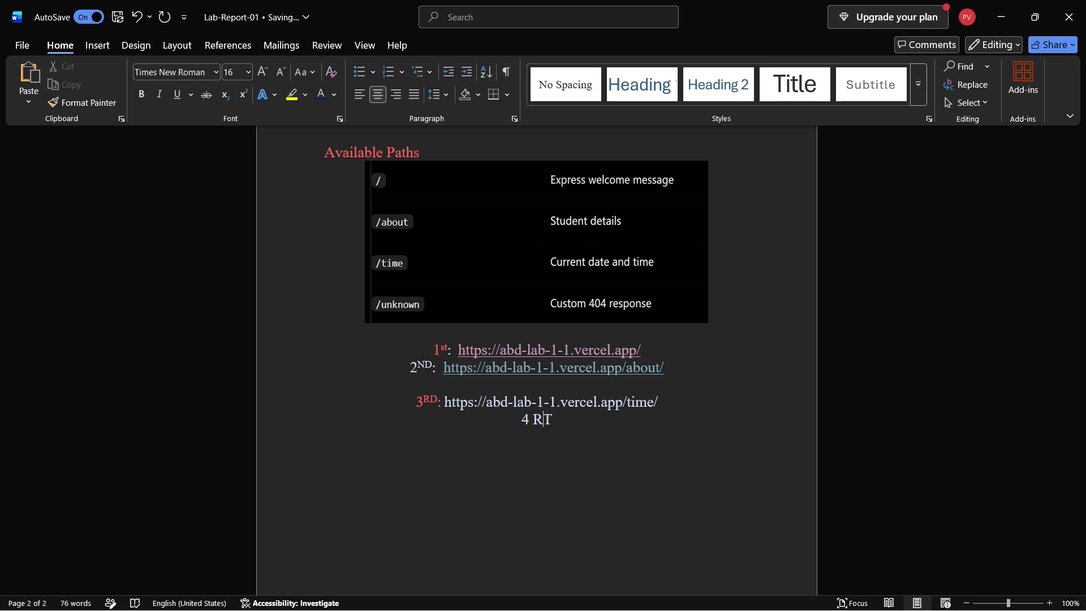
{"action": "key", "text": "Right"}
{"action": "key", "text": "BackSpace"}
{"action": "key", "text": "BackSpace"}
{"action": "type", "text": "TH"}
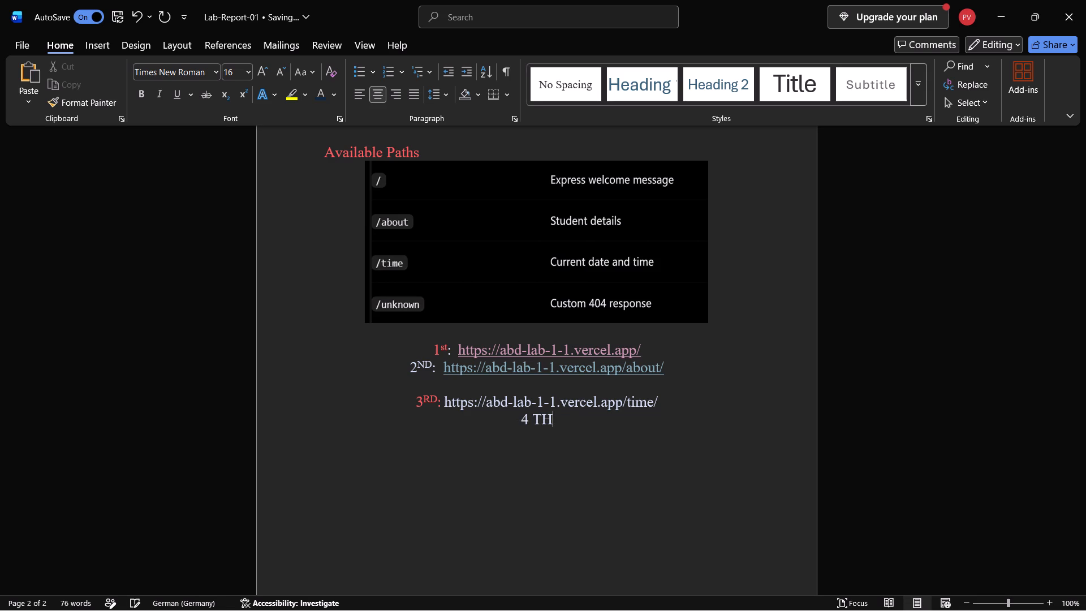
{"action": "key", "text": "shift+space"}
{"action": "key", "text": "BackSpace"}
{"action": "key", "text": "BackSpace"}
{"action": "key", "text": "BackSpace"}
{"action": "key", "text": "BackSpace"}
Complete the fourth line's label as "4TH:" in capitals, followed by a space.
{"action": "type", "text": "th"}
{"action": "key", "text": "space"}
{"action": "key", "text": "Left"}
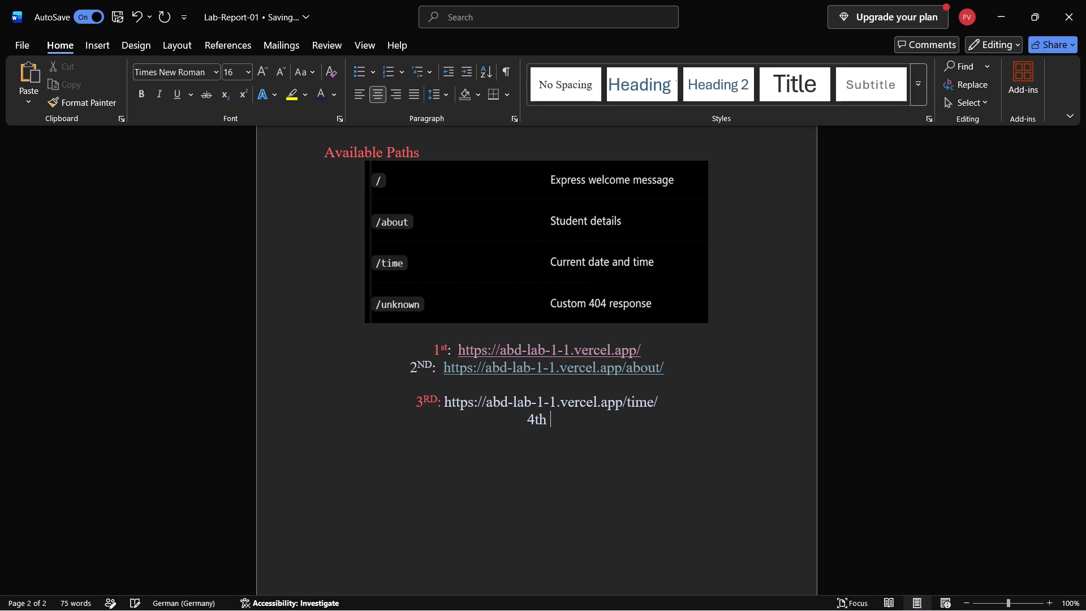
{"action": "key", "text": "Left"}
{"action": "key", "text": "Left"}
{"action": "key", "text": "Right"}
{"action": "key", "text": "Right"}
{"action": "key", "text": "BackSpace"}
{"action": "key", "text": "BackSpace"}
{"action": "type", "text": "TH"}
{"action": "key", "text": "shift+colon"}
{"action": "key", "text": "space"}
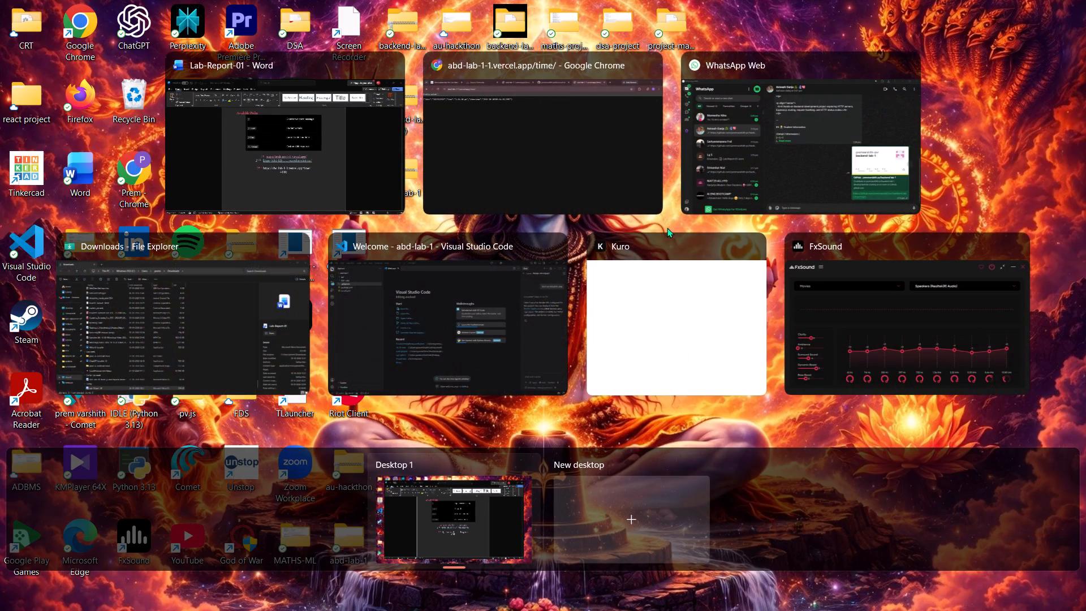
{"action": "left_click", "coordinate": [536, 158]}
{"action": "left_click", "coordinate": [320, 42]}
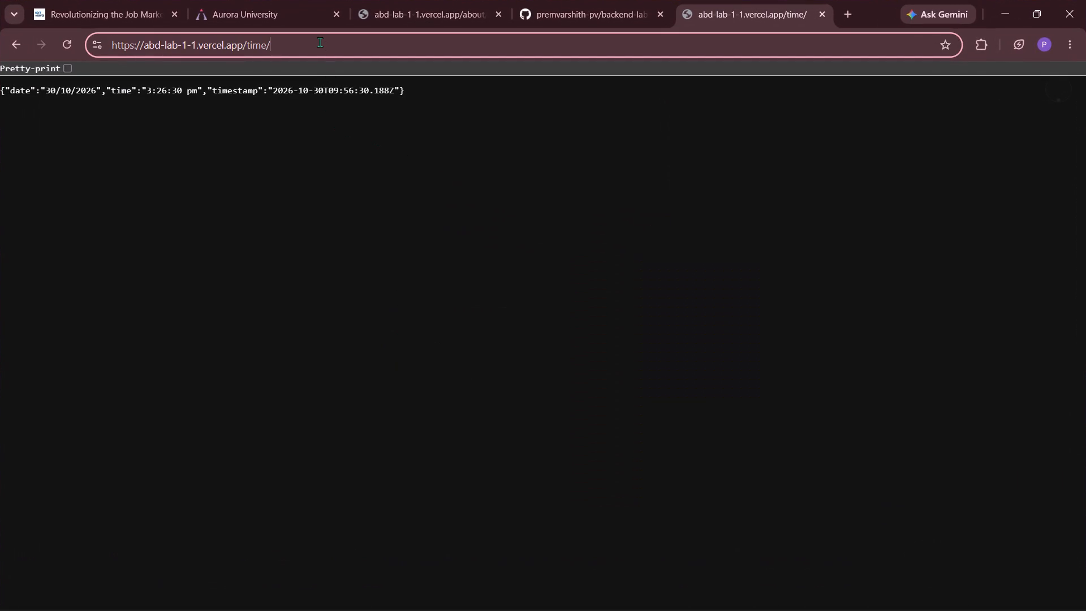
{"action": "key", "text": "BackSpace"}
{"action": "key", "text": "BackSpace"}
{"action": "key", "text": "BackSpace"}
{"action": "key", "text": "BackSpace"}
{"action": "key", "text": "BackSpace"}
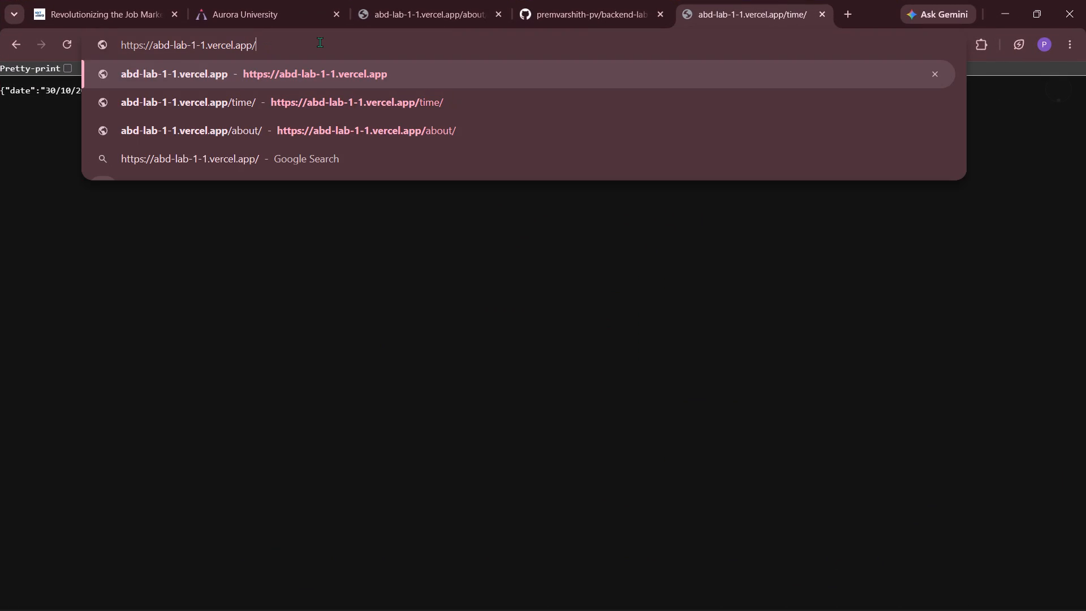
{"action": "key", "text": "BackSpace"}
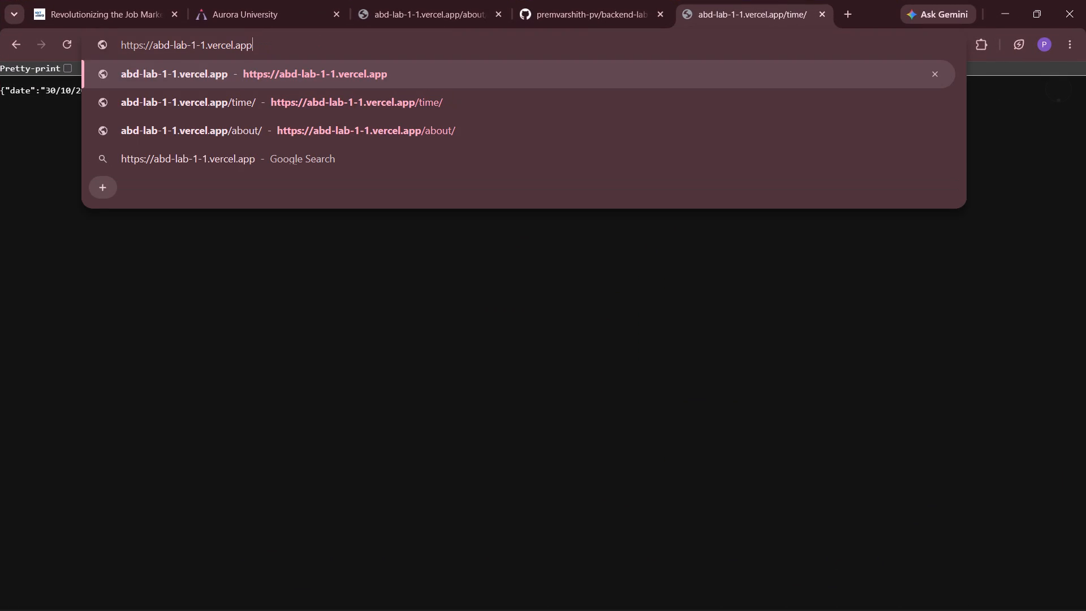
{"action": "type", "text": "//"}
{"action": "key", "text": "Left"}
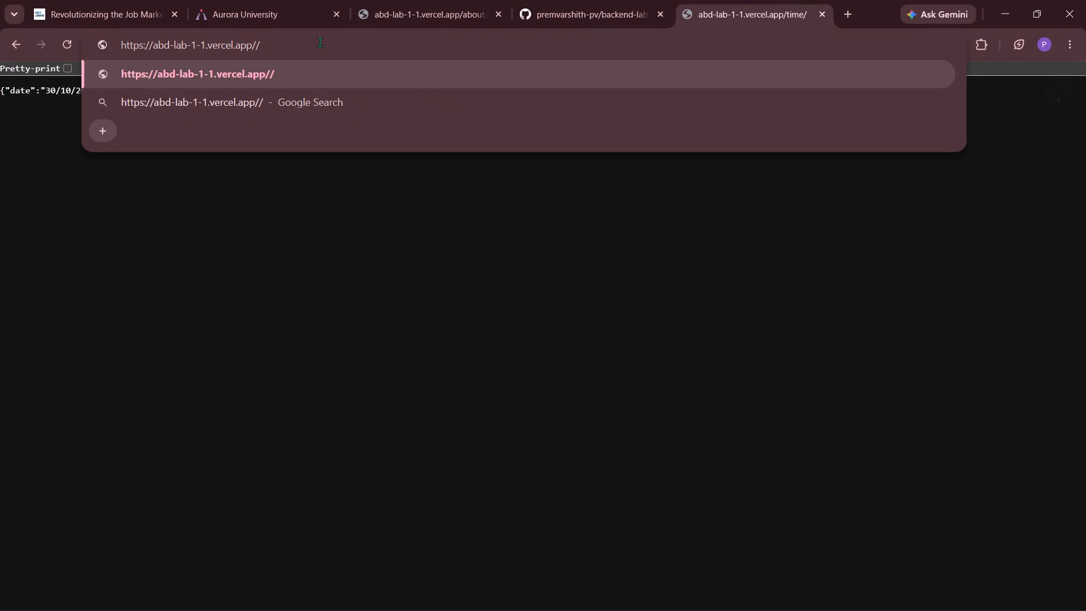
{"action": "type", "text": "un"}
{"action": "type", "text": "de"}
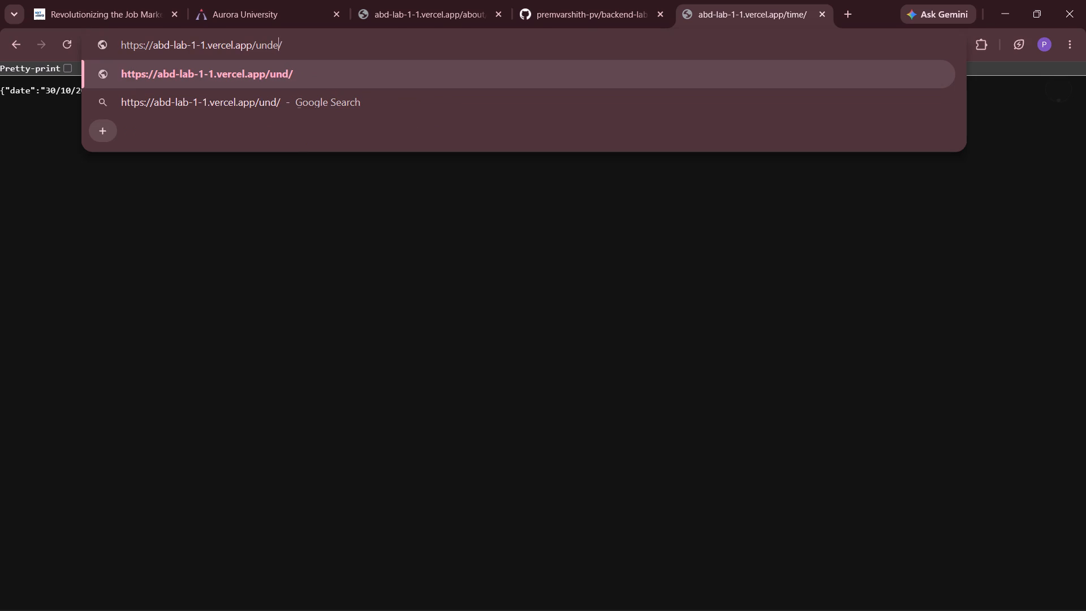
{"action": "type", "text": "find"}
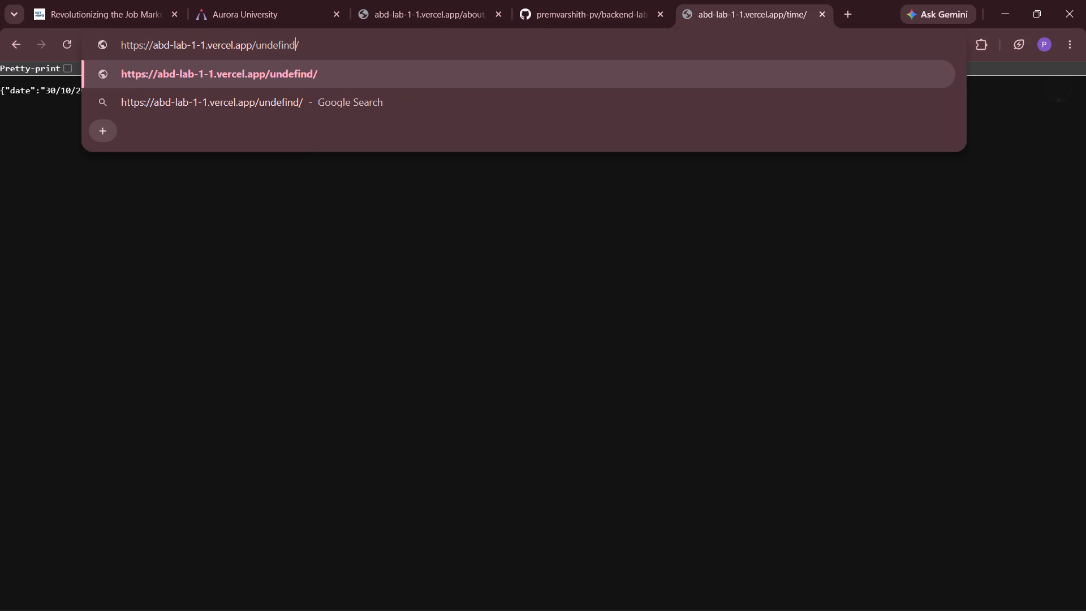
{"action": "key", "text": "Return"}
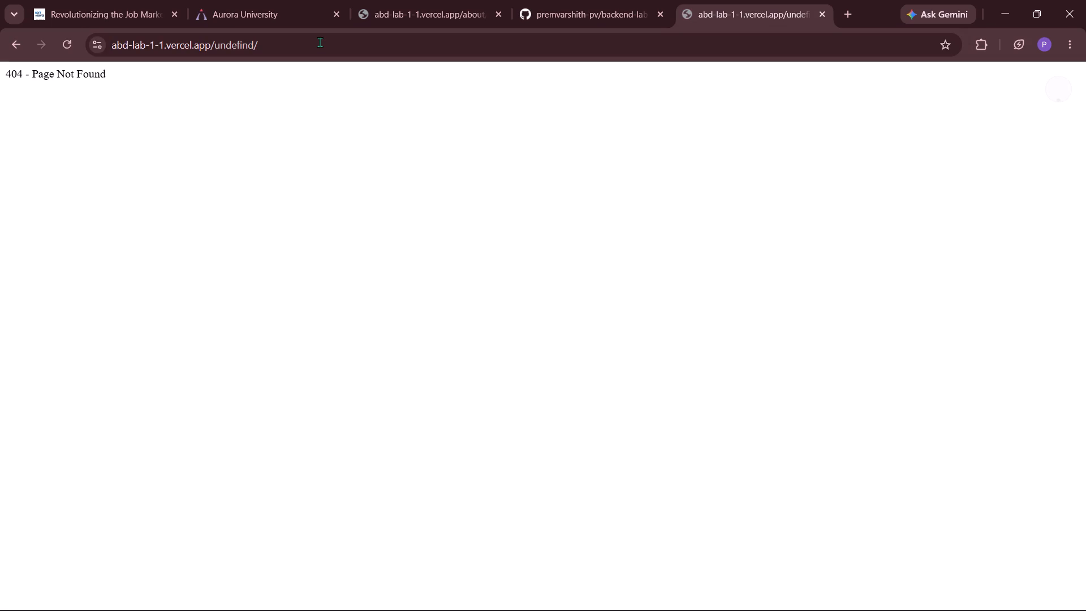
Copy the /undefind/ page address and paste it after the "4TH:" label in the Lab-Report-01 Word document.
{"action": "left_click", "coordinate": [305, 45]}
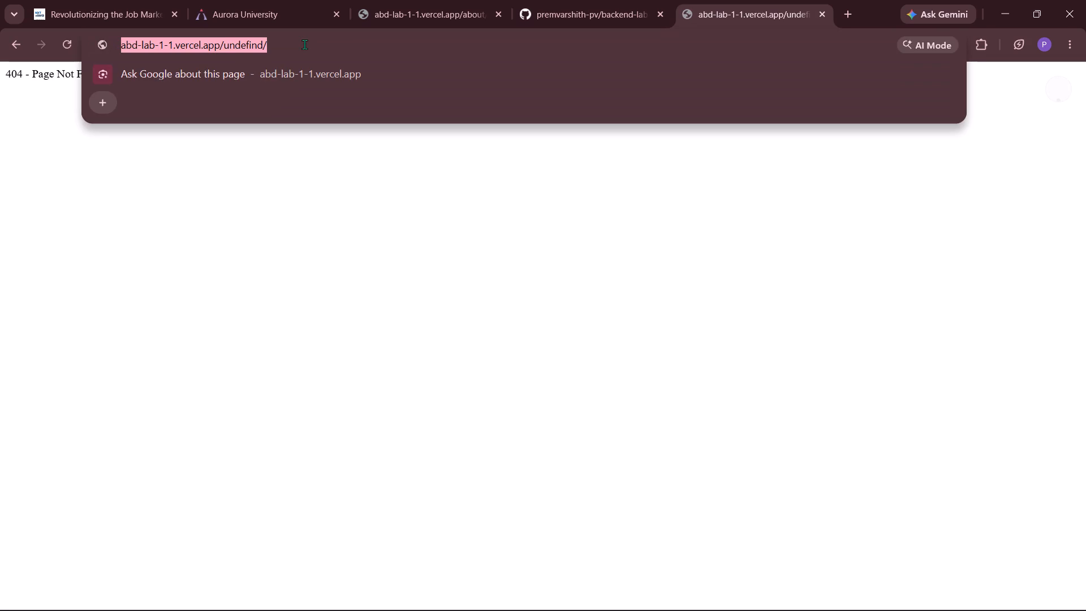
{"action": "key", "text": "ctrl+c"}
{"action": "left_click", "coordinate": [489, 175]}
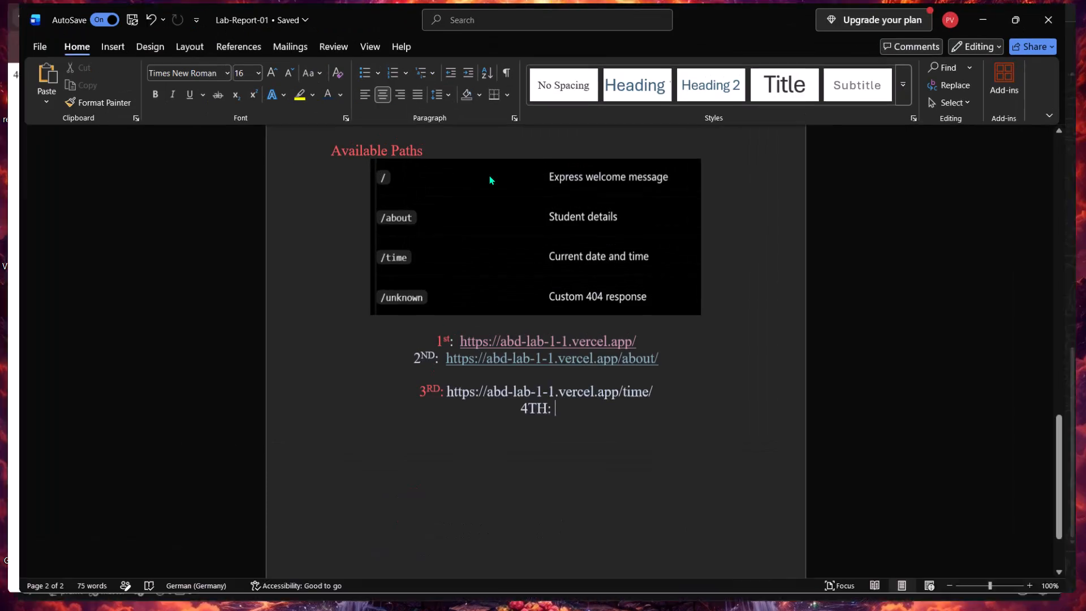
{"action": "key", "text": "ctrl+v"}
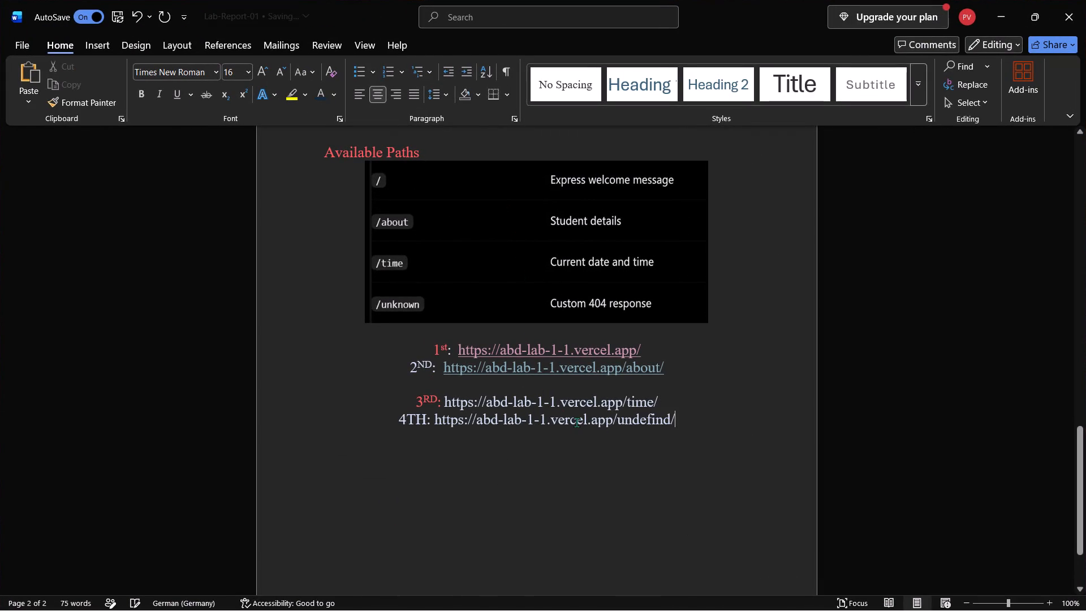
Recolour the "4TH:" label in the standard red font colour.
{"action": "left_click_drag", "start_coordinate": [430, 416], "coordinate": [408, 415]}
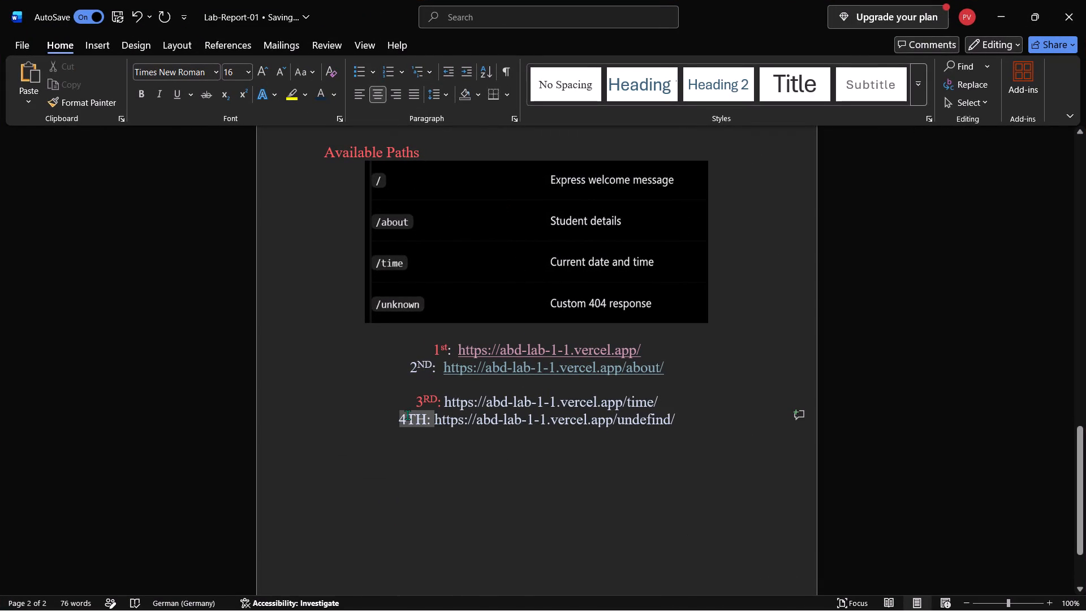
{"action": "left_click_drag", "start_coordinate": [408, 415], "coordinate": [406, 415]}
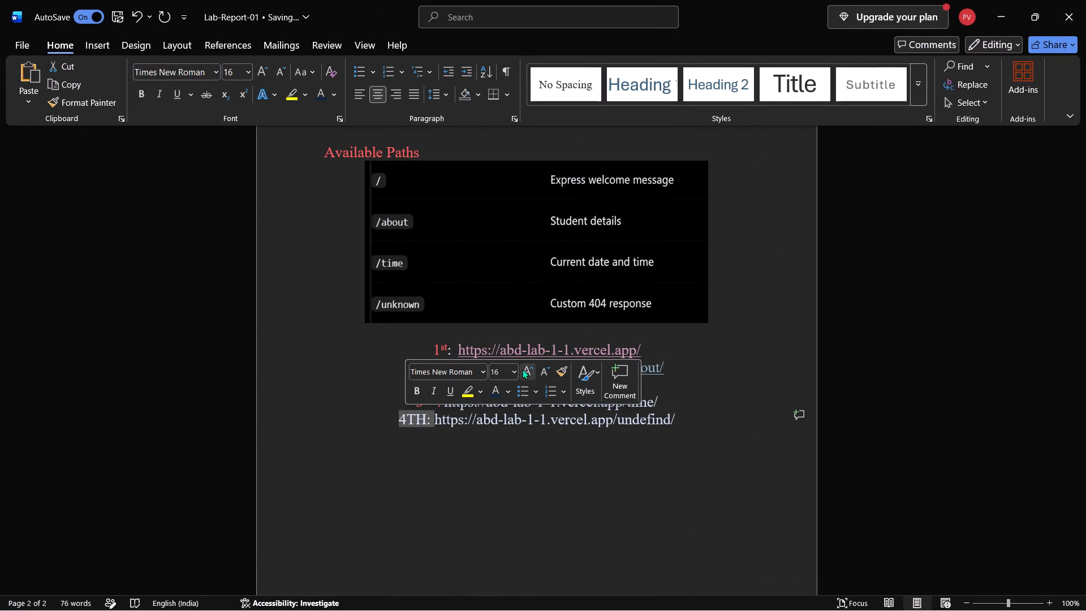
{"action": "left_click", "coordinate": [506, 388]}
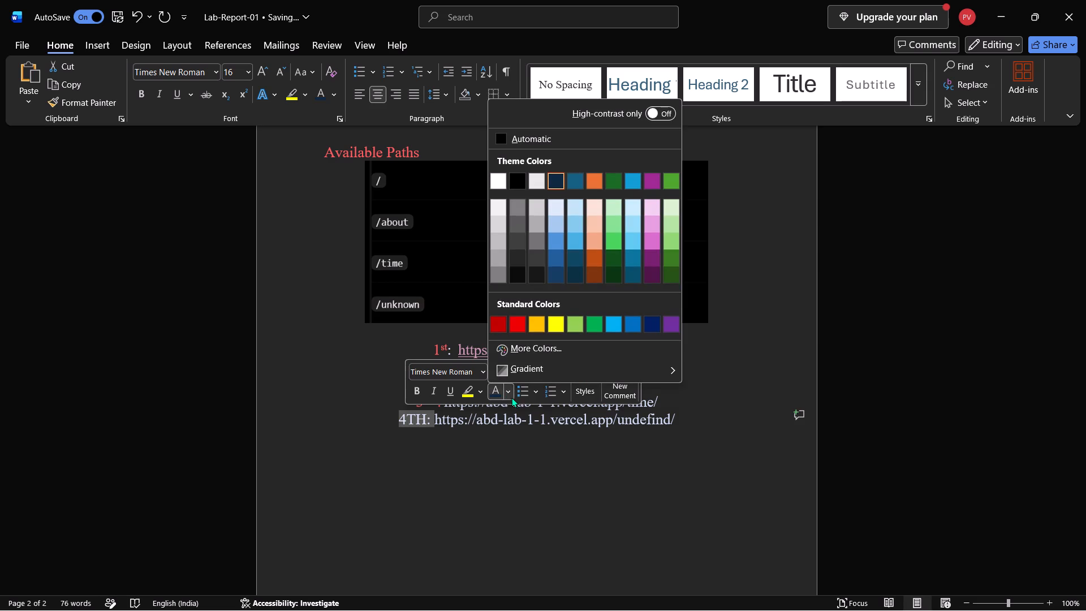
{"action": "left_click", "coordinate": [520, 326]}
{"action": "left_click", "coordinate": [394, 442]}
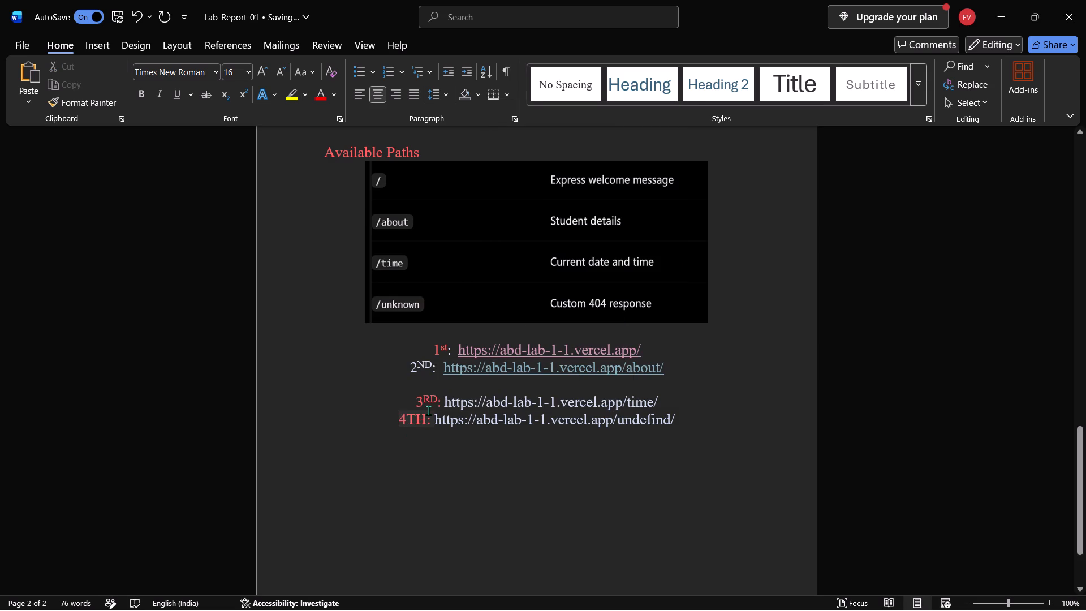
Recolour the "2ND:" label before the /about/ link in the same red font colour.
{"action": "left_click_drag", "start_coordinate": [438, 369], "coordinate": [414, 366]}
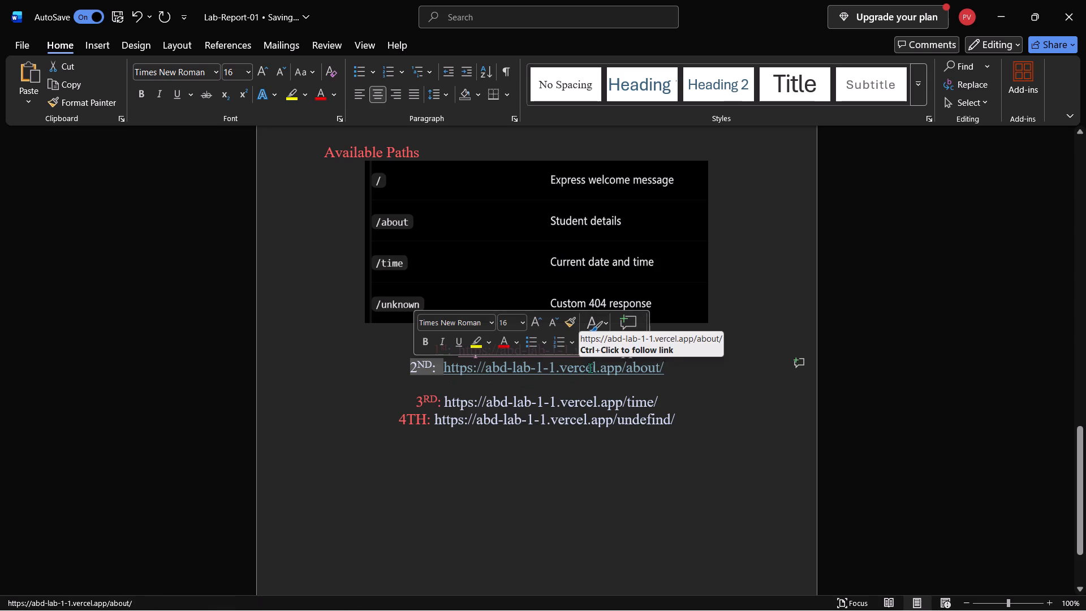
{"action": "left_click", "coordinate": [504, 340]}
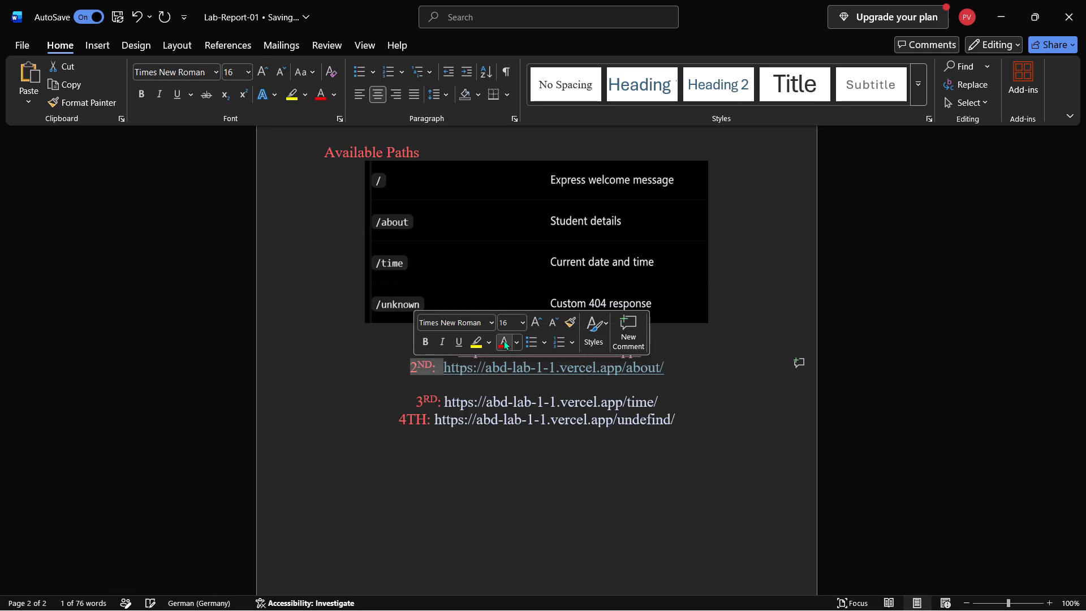
{"action": "left_click", "coordinate": [495, 448]}
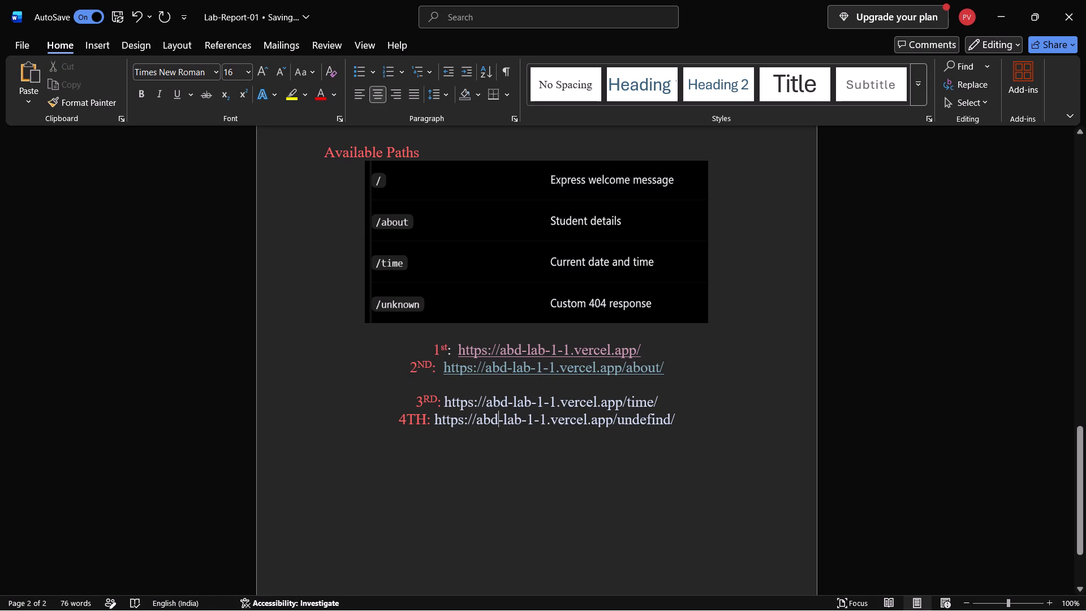
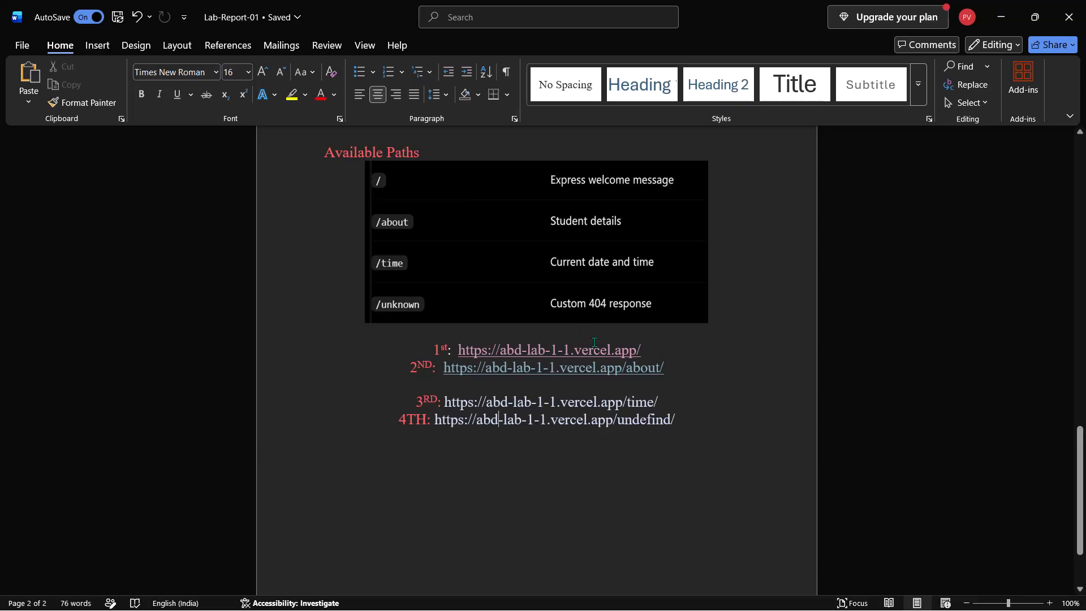
Review the lab report from the four path links up to the student details table and title on page one.
{"action": "left_click", "coordinate": [659, 352]}
{"action": "scroll", "coordinate": [661, 350], "scroll_direction": "up", "scroll_amount": 1}
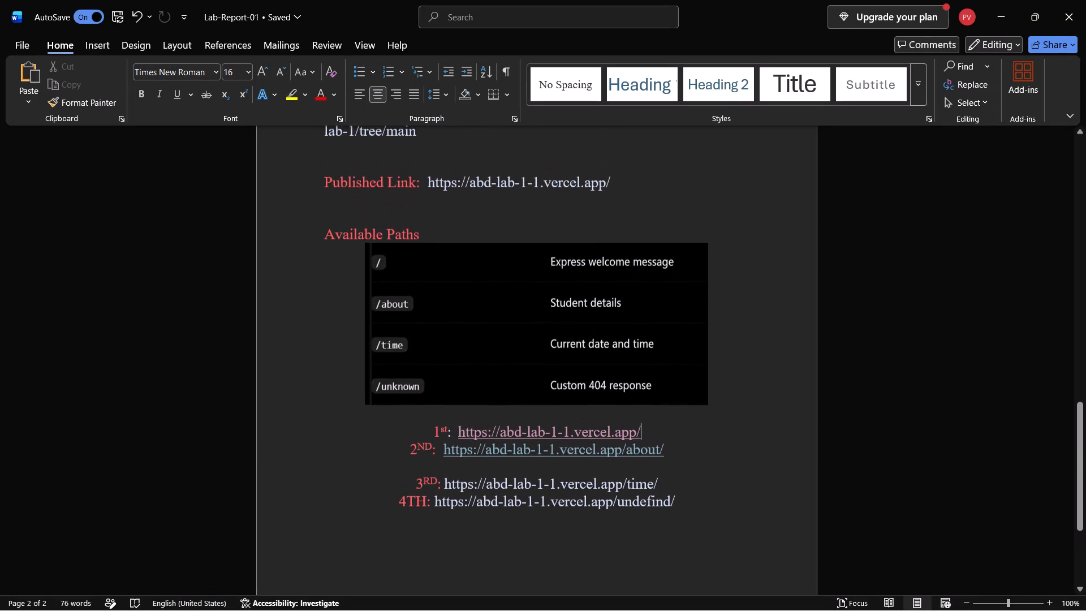
{"action": "scroll", "coordinate": [661, 350], "scroll_direction": "up", "scroll_amount": 8}
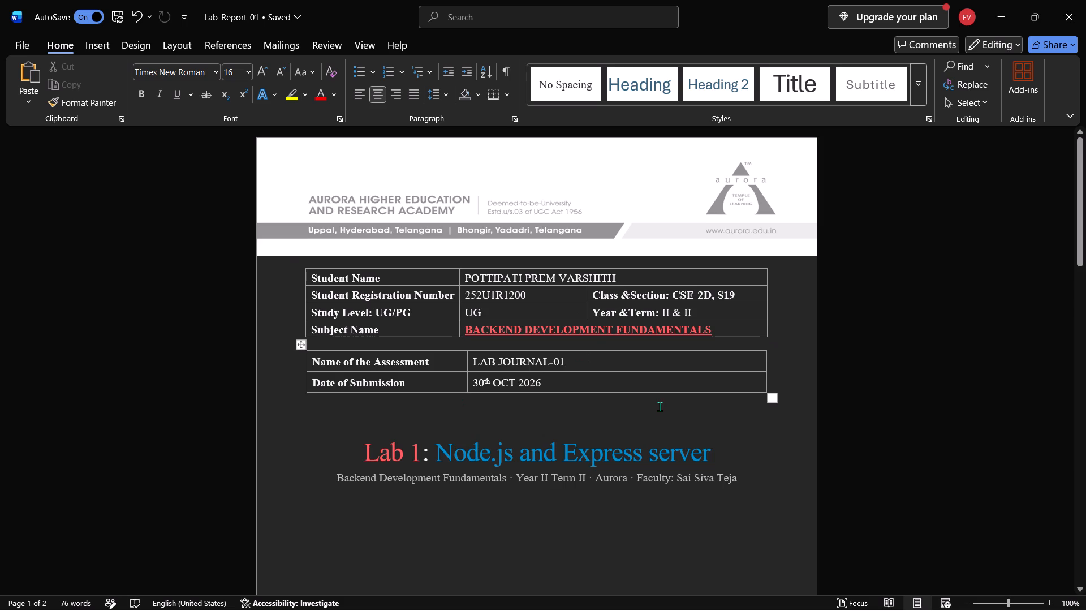
{"action": "scroll", "coordinate": [660, 407], "scroll_direction": "down", "scroll_amount": 6}
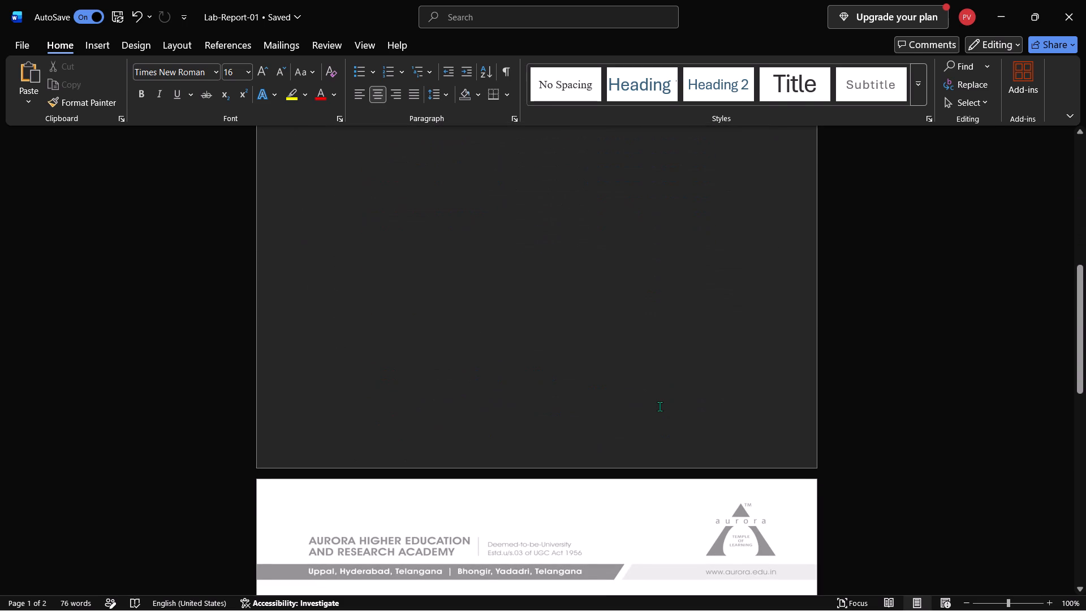
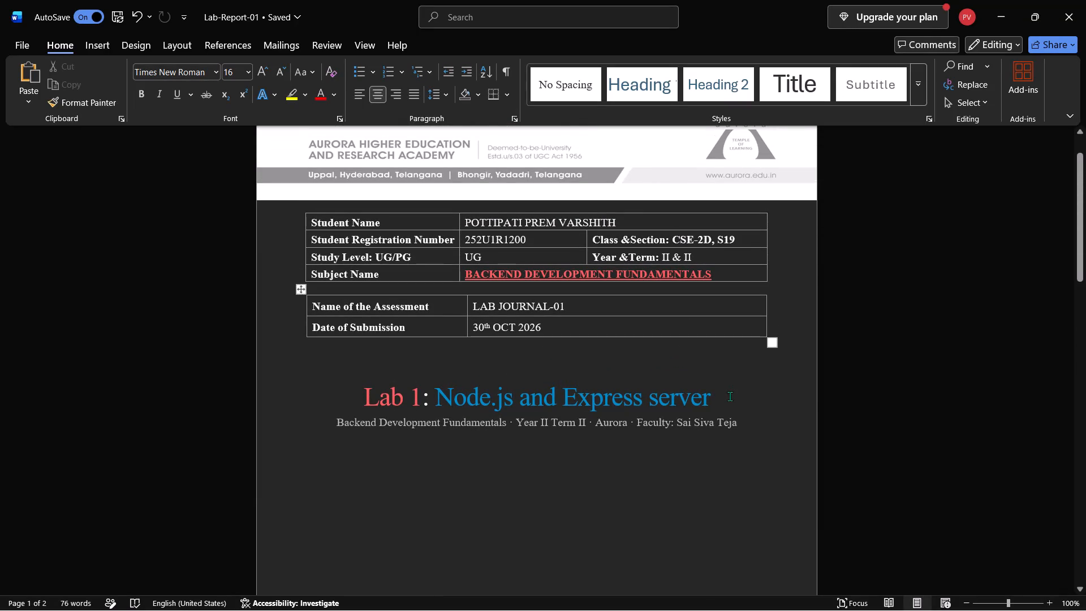
Apply the Title style to the heading "Lab 1: Node.js and Express server" and add a blank line below it.
{"action": "left_click_drag", "start_coordinate": [720, 397], "coordinate": [357, 376]}
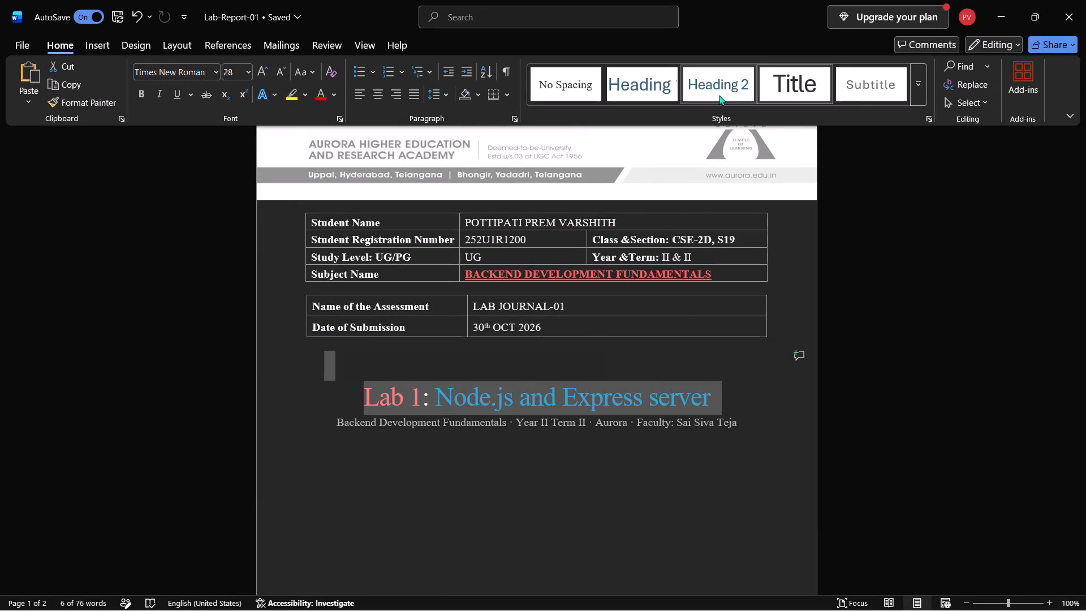
{"action": "left_click", "coordinate": [798, 85]}
{"action": "left_click", "coordinate": [743, 396]}
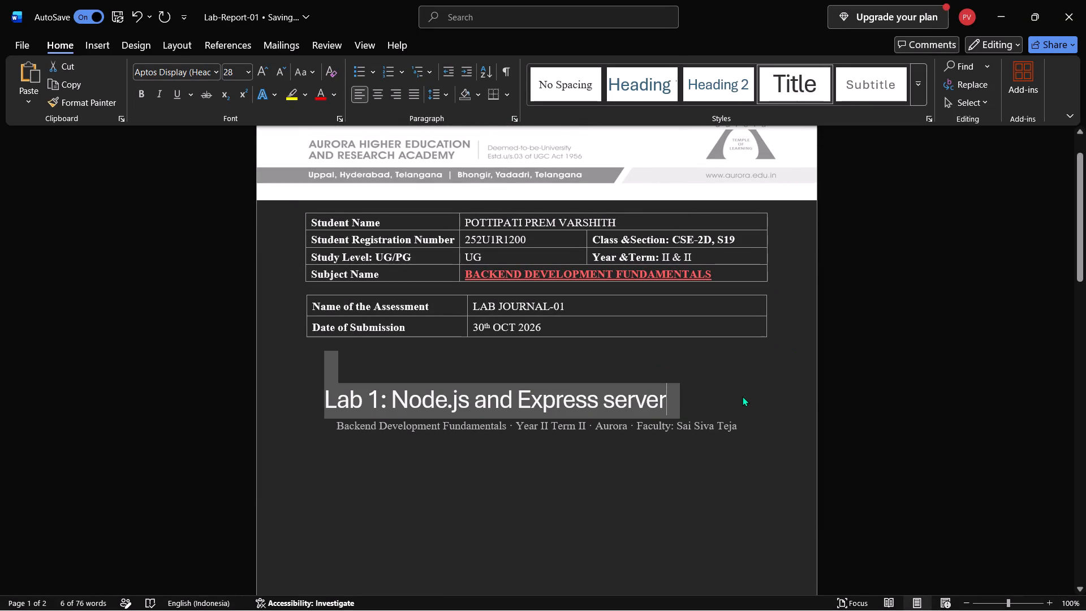
{"action": "key", "text": "Return"}
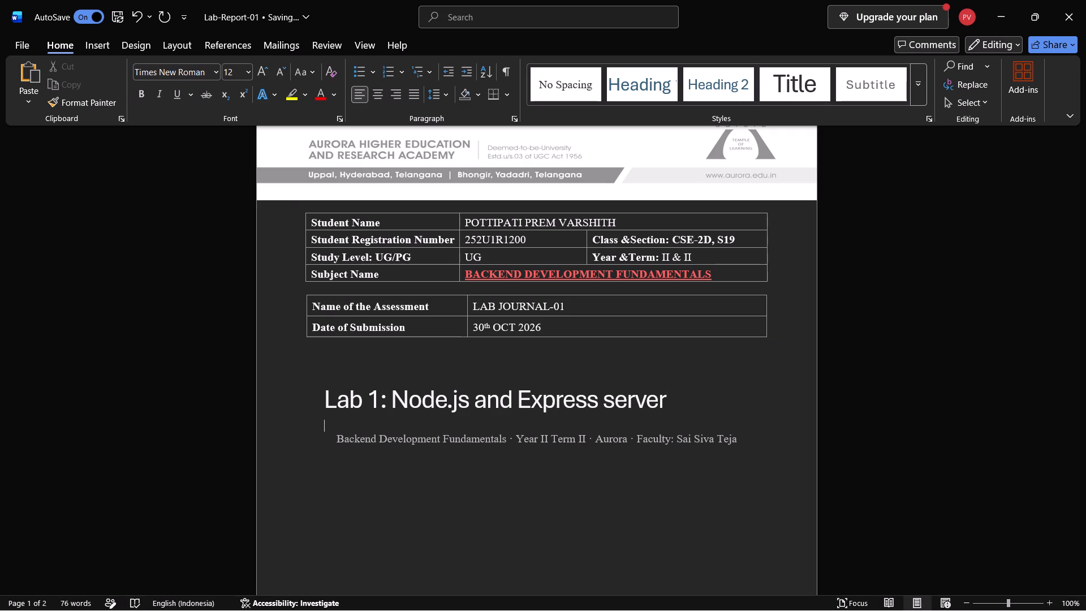
Review the repository, published and path links on page two, and look over page one from the top.
{"action": "scroll", "coordinate": [718, 395], "scroll_direction": "down", "scroll_amount": 20}
{"action": "scroll", "coordinate": [660, 449], "scroll_direction": "down", "scroll_amount": 18}
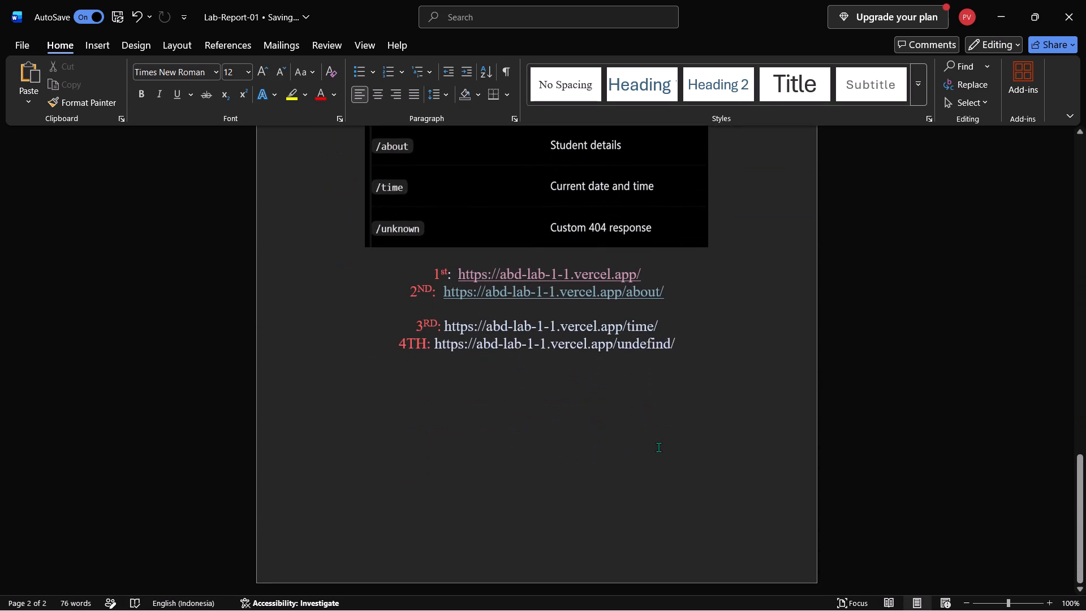
{"action": "left_click", "coordinate": [652, 274]}
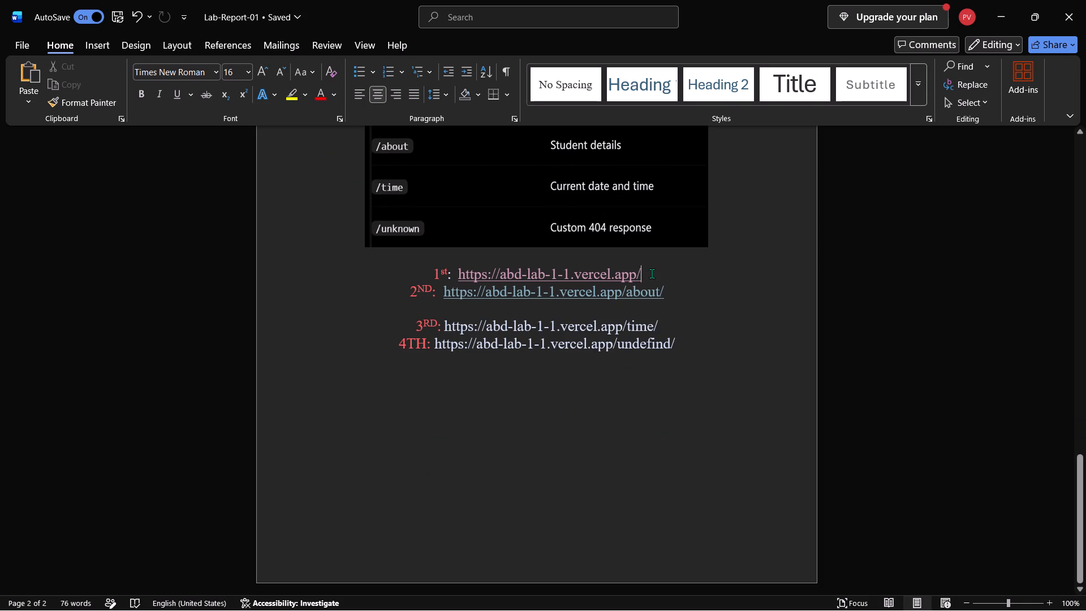
{"action": "scroll", "coordinate": [652, 274], "scroll_direction": "up", "scroll_amount": 8}
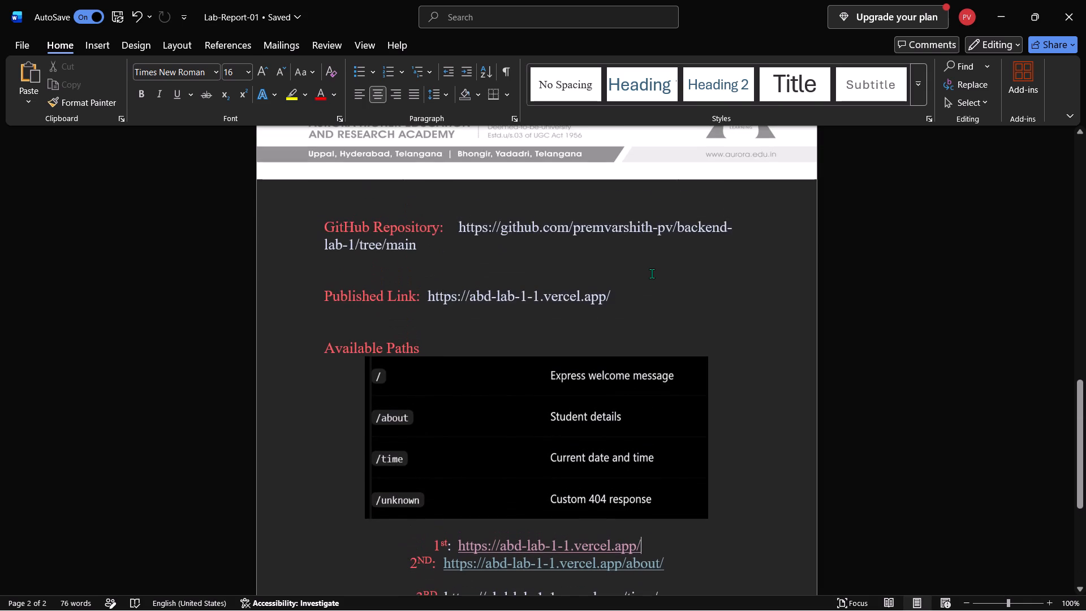
{"action": "scroll", "coordinate": [652, 274], "scroll_direction": "down", "scroll_amount": 7}
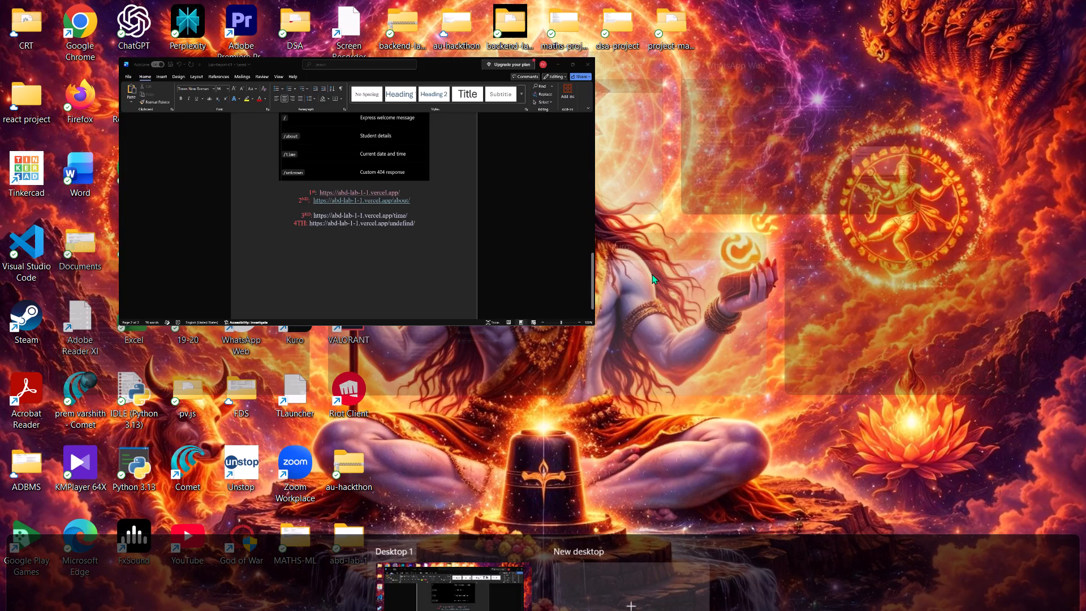
{"action": "left_click", "coordinate": [373, 153]}
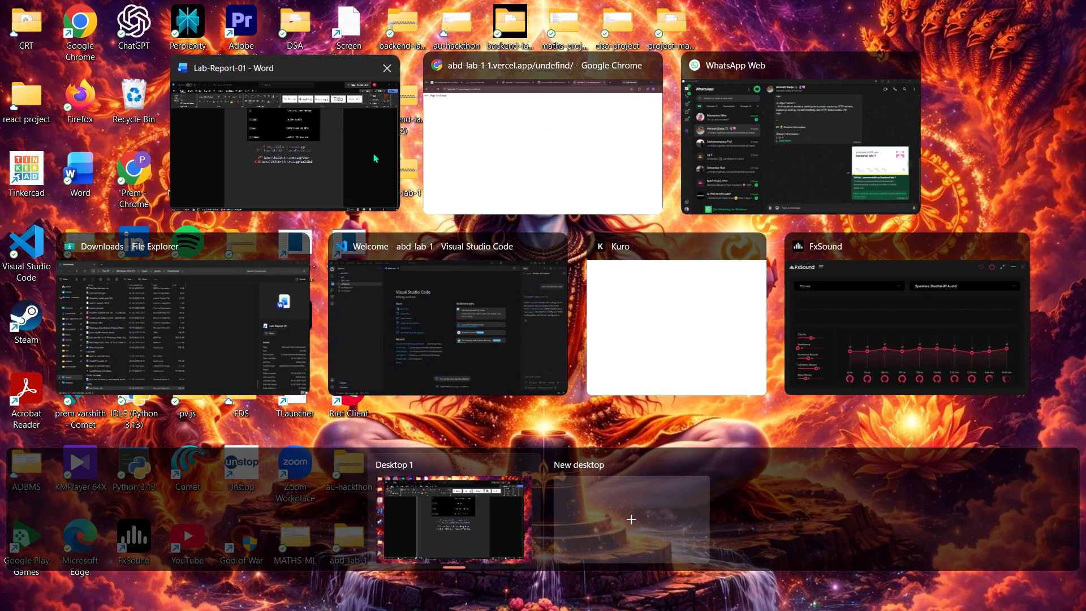
{"action": "scroll", "coordinate": [753, 378], "scroll_direction": "up", "scroll_amount": 8}
{"action": "scroll", "coordinate": [686, 339], "scroll_direction": "up", "scroll_amount": 15}
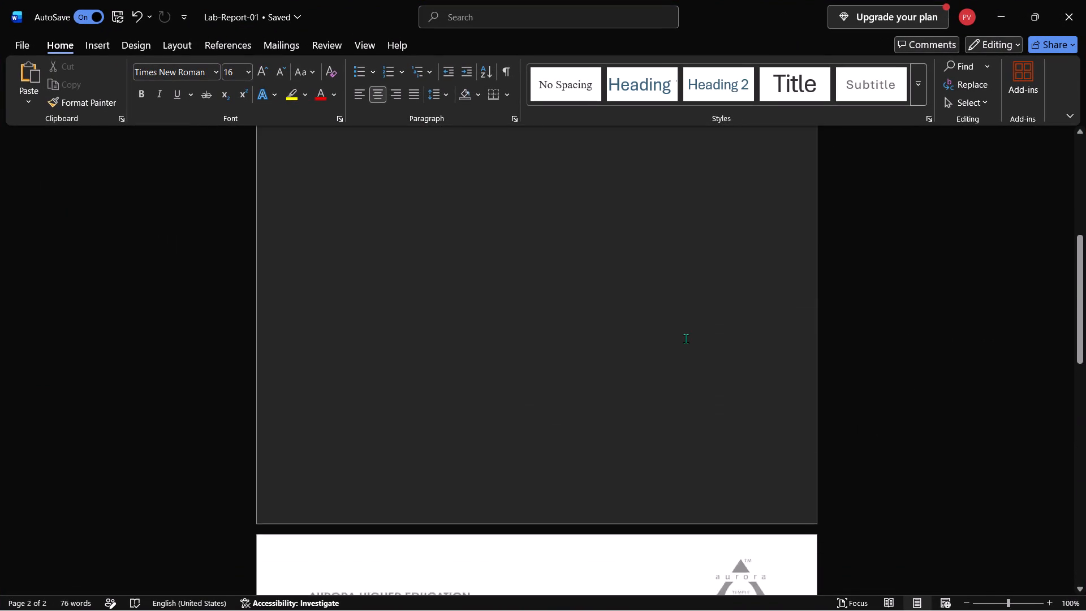
{"action": "scroll", "coordinate": [686, 339], "scroll_direction": "up", "scroll_amount": 6}
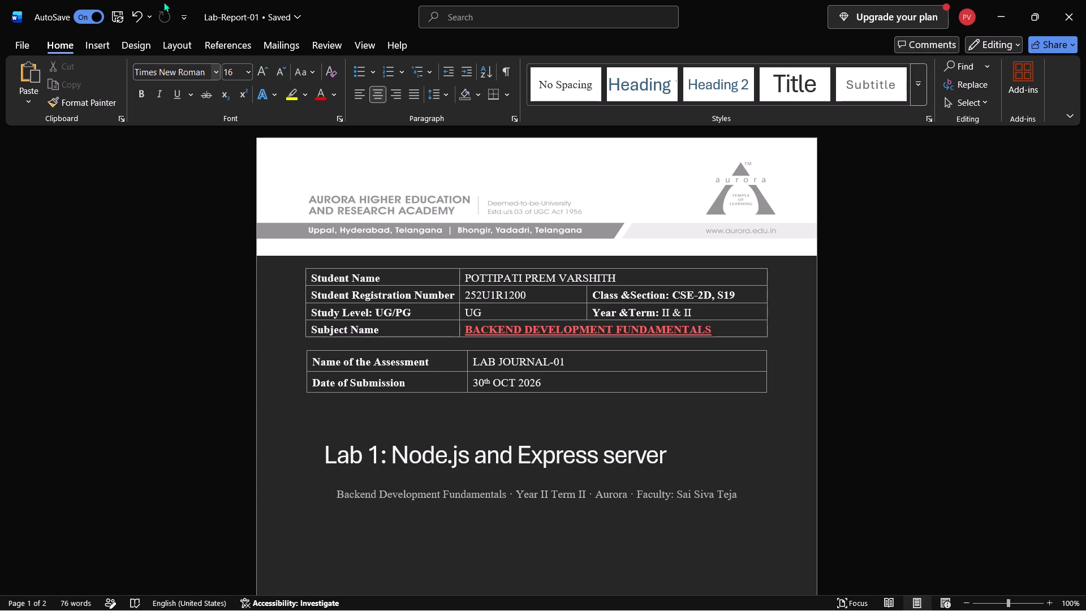
Rename the file as backend-Lab-Report-01.
{"action": "left_click", "coordinate": [263, 3]}
{"action": "left_click", "coordinate": [218, 83]}
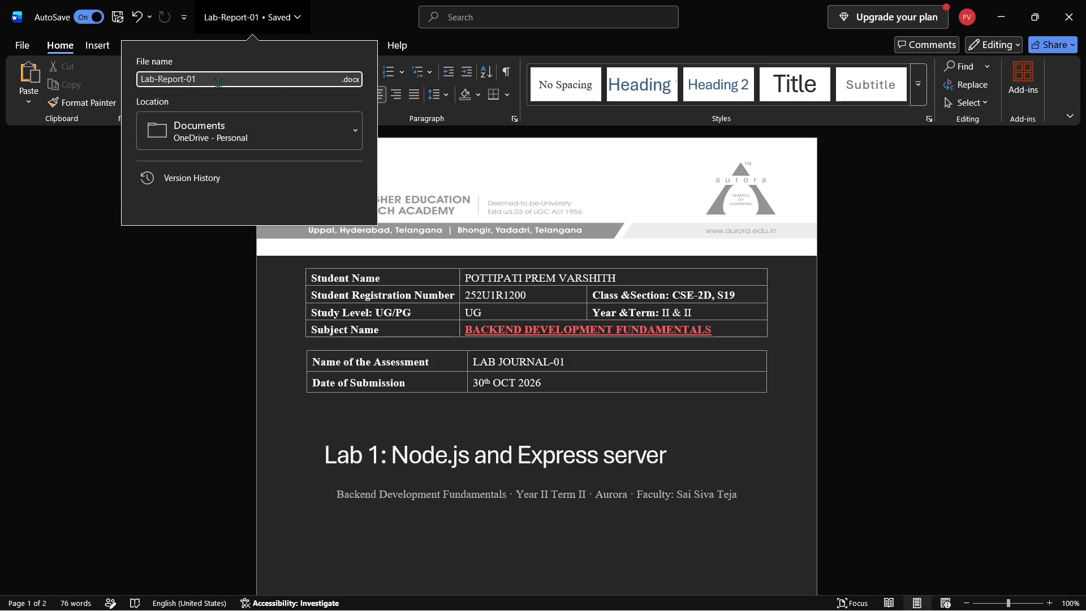
{"action": "key", "text": "Left"}
{"action": "key", "text": "Left"}
{"action": "key", "text": "Left"}
{"action": "key", "text": "Left"}
{"action": "key", "text": "Left"}
{"action": "key", "text": "Left"}
{"action": "key", "text": "Left"}
{"action": "key", "text": "Left"}
{"action": "key", "text": "Left"}
{"action": "key", "text": "Left"}
{"action": "key", "text": "Left"}
{"action": "key", "text": "Left"}
{"action": "key", "text": "Left"}
{"action": "key", "text": "Left"}
{"action": "key", "text": "Left"}
{"action": "key", "text": "Left"}
{"action": "key", "text": "Left"}
{"action": "key", "text": "Left"}
{"action": "key", "text": "minus"}
{"action": "type", "text": "backend"}
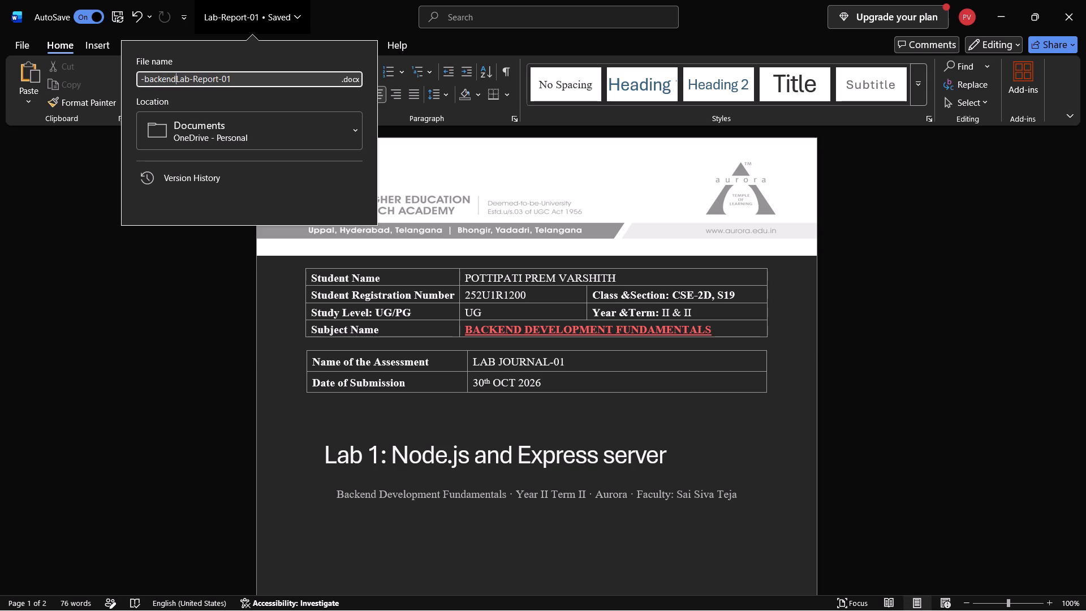
{"action": "key", "text": "minus"}
{"action": "key", "text": "Left"}
{"action": "key", "text": "Left"}
{"action": "key", "text": "Left"}
{"action": "key", "text": "Left"}
{"action": "key", "text": "Left"}
{"action": "key", "text": "Left"}
{"action": "key", "text": "Left"}
{"action": "key", "text": "Left"}
{"action": "key", "text": "Left"}
{"action": "key", "text": "Left"}
{"action": "key", "text": "Right"}
{"action": "key", "text": "BackSpace"}
{"action": "key", "text": "Right"}
{"action": "key", "text": "Right"}
{"action": "key", "text": "Right"}
{"action": "key", "text": "Right"}
{"action": "key", "text": "Right"}
{"action": "key", "text": "Right"}
{"action": "key", "text": "Right"}
{"action": "key", "text": "Right"}
{"action": "key", "text": "Right"}
{"action": "key", "text": "Right"}
{"action": "key", "text": "Right"}
{"action": "key", "text": "Right"}
{"action": "key", "text": "Right"}
{"action": "key", "text": "Right"}
{"action": "key", "text": "Right"}
{"action": "key", "text": "Right"}
{"action": "key", "text": "Right"}
{"action": "key", "text": "Right"}
{"action": "key", "text": "Right"}
{"action": "key", "text": "Right"}
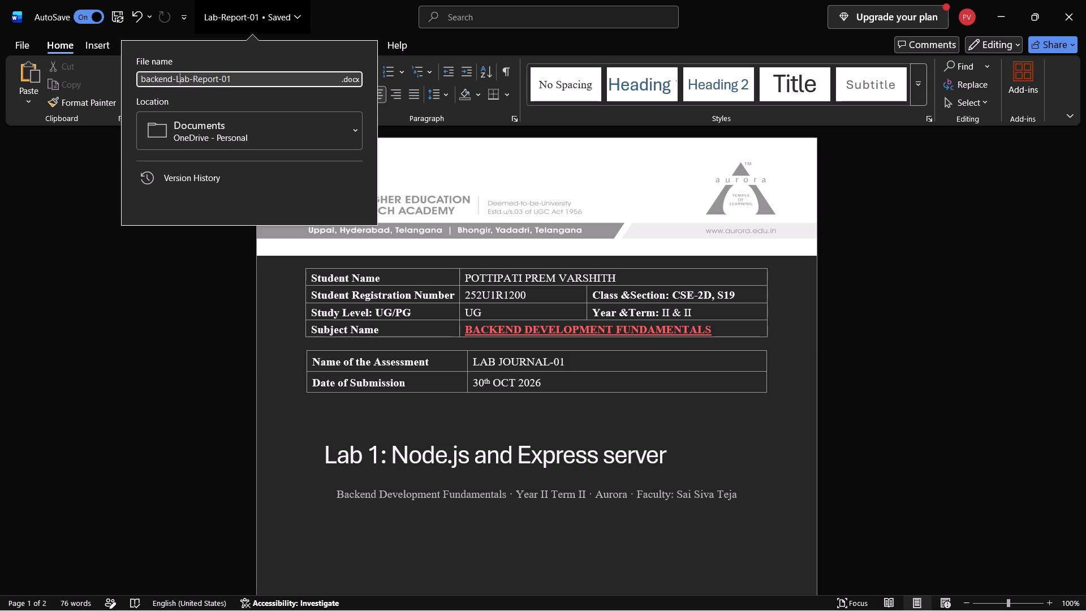
{"action": "key", "text": "Return"}
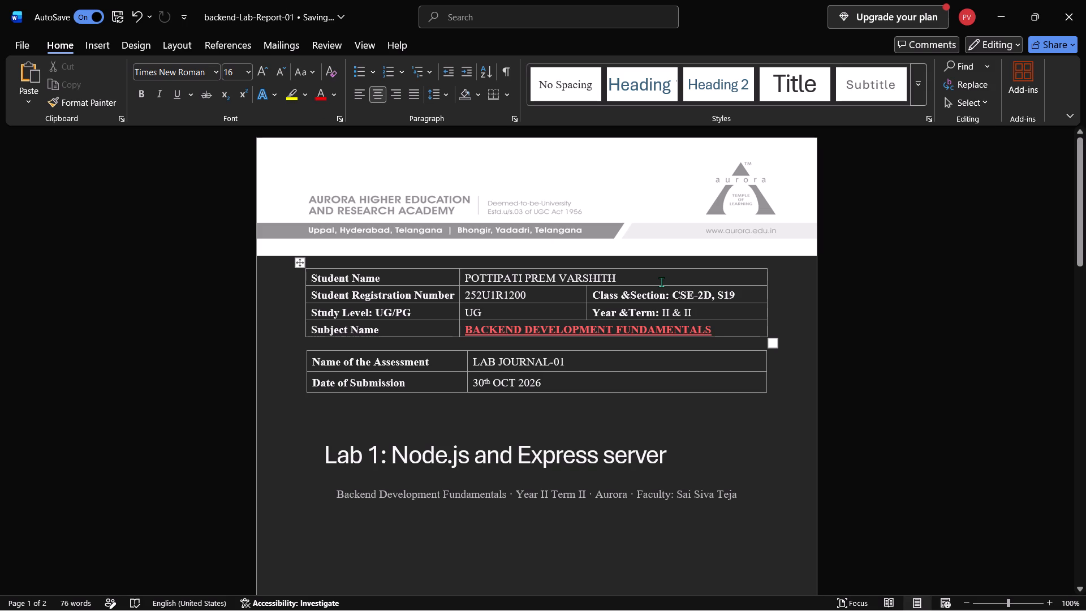
Set the font colour of the subject name BACKEND DEVELOPMENT FUNDAMENTALS in the student details table to black.
{"action": "left_click_drag", "start_coordinate": [723, 326], "coordinate": [490, 326]}
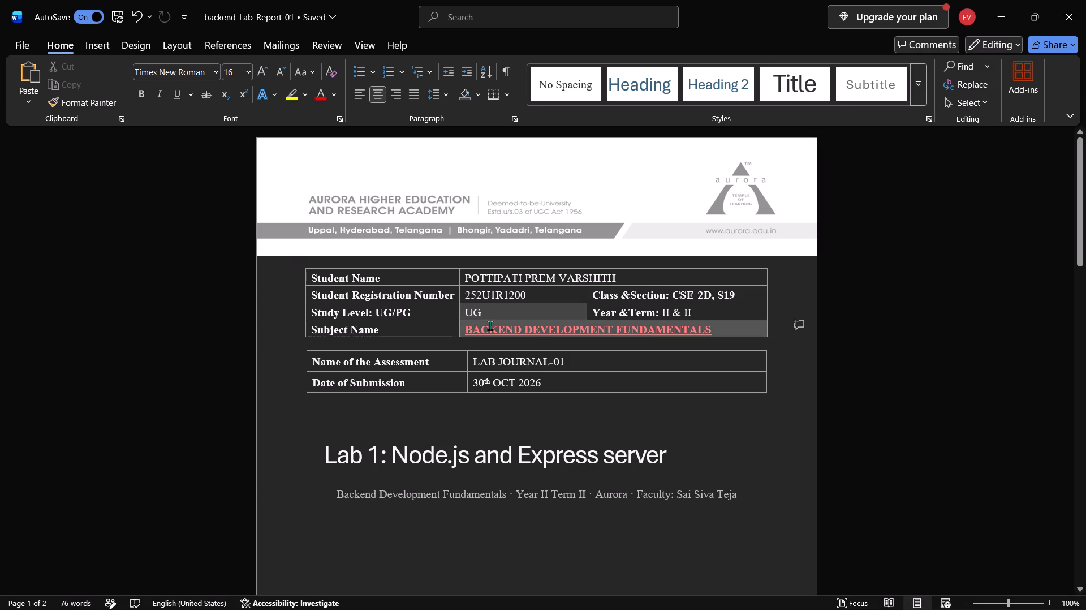
{"action": "left_click_drag", "start_coordinate": [490, 326], "coordinate": [480, 329]}
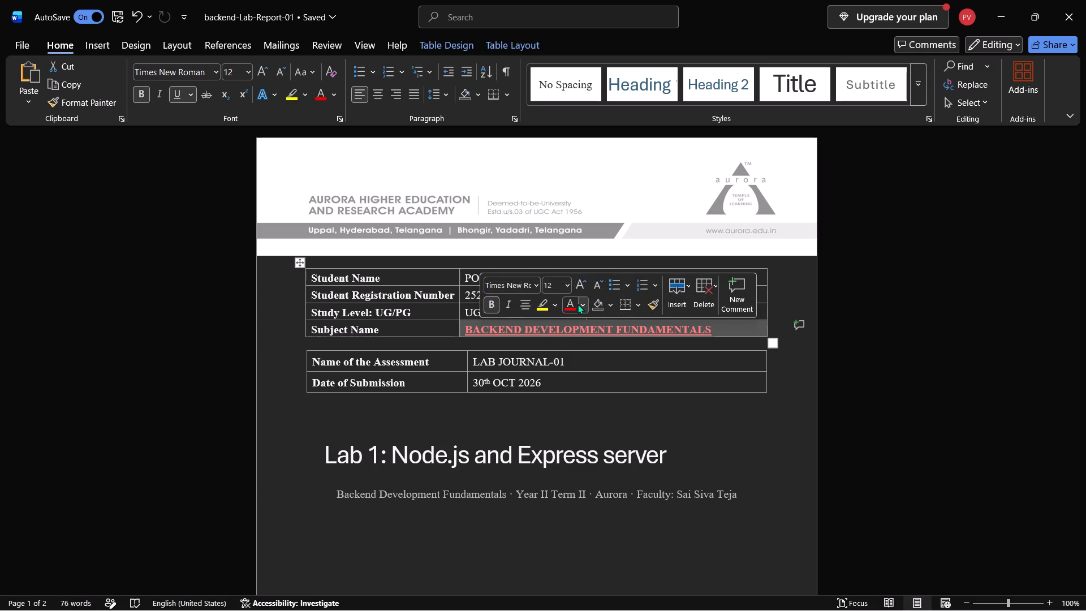
{"action": "left_click", "coordinate": [580, 304]}
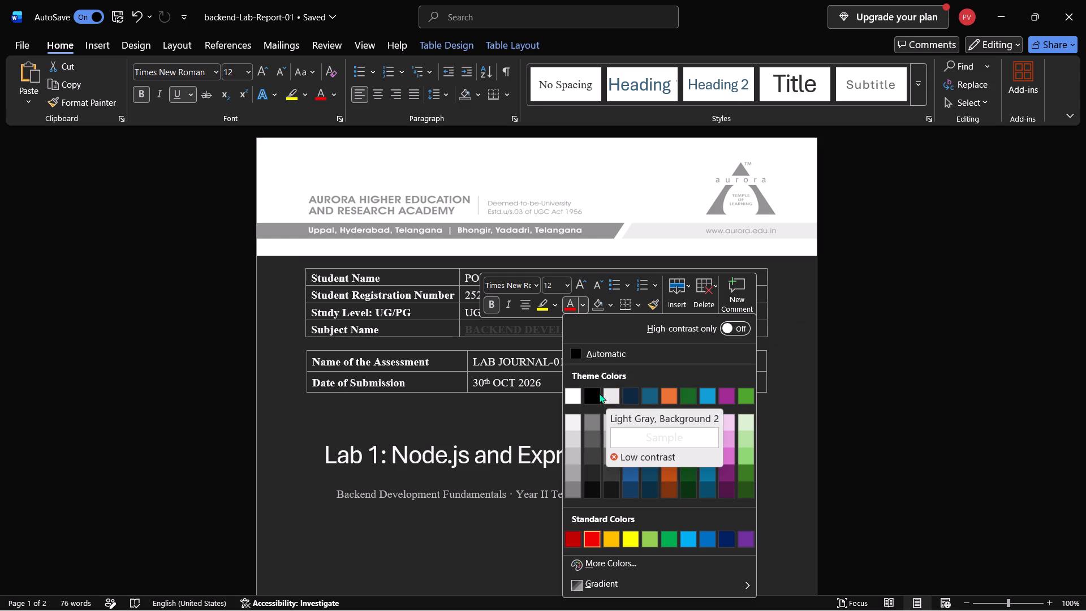
{"action": "left_click", "coordinate": [591, 394]}
{"action": "left_click", "coordinate": [511, 401]}
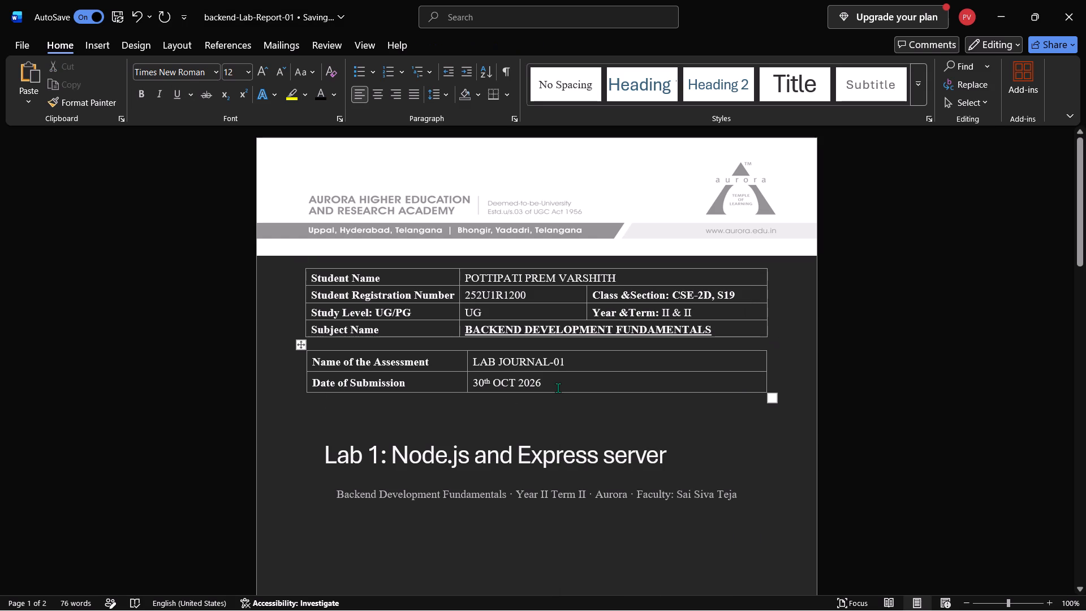
Check the entries in the assessment and student details tables on page one.
{"action": "left_click", "coordinate": [558, 388]}
{"action": "left_click", "coordinate": [600, 343]}
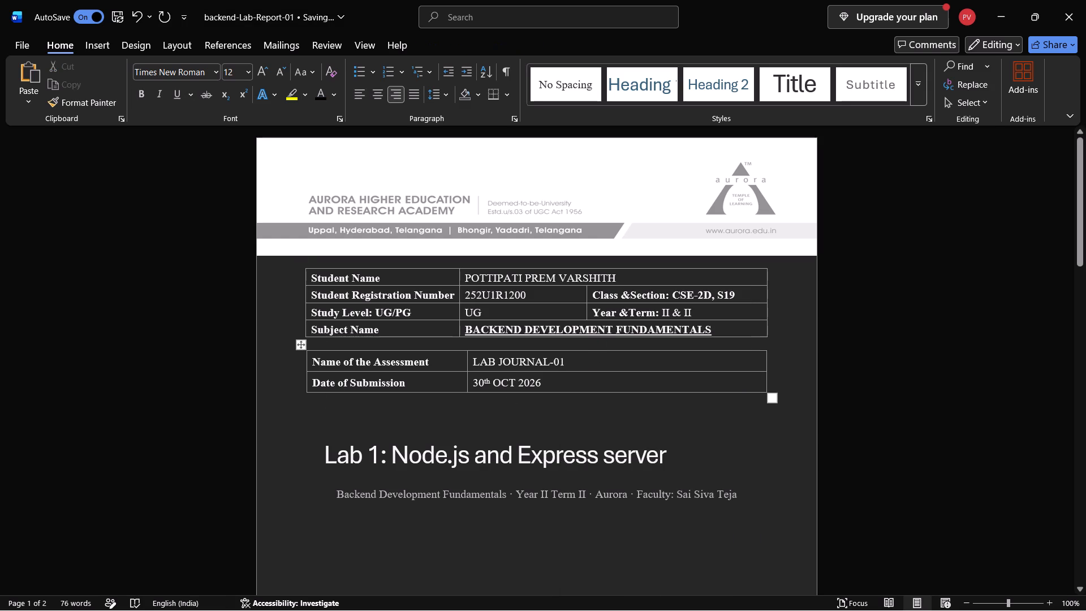
{"action": "left_click", "coordinate": [598, 365]}
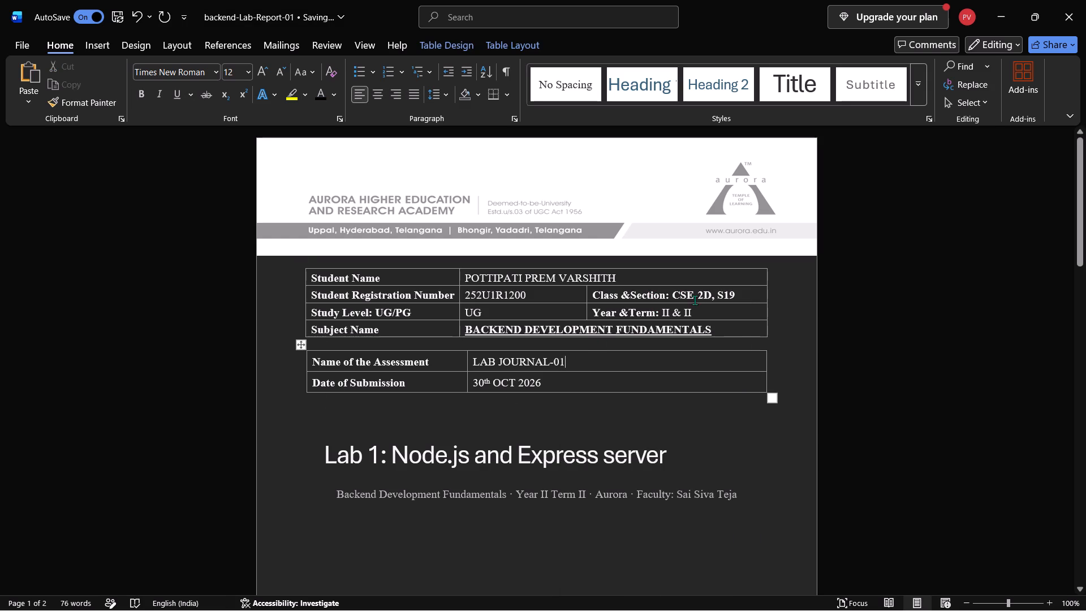
{"action": "left_click", "coordinate": [703, 315]}
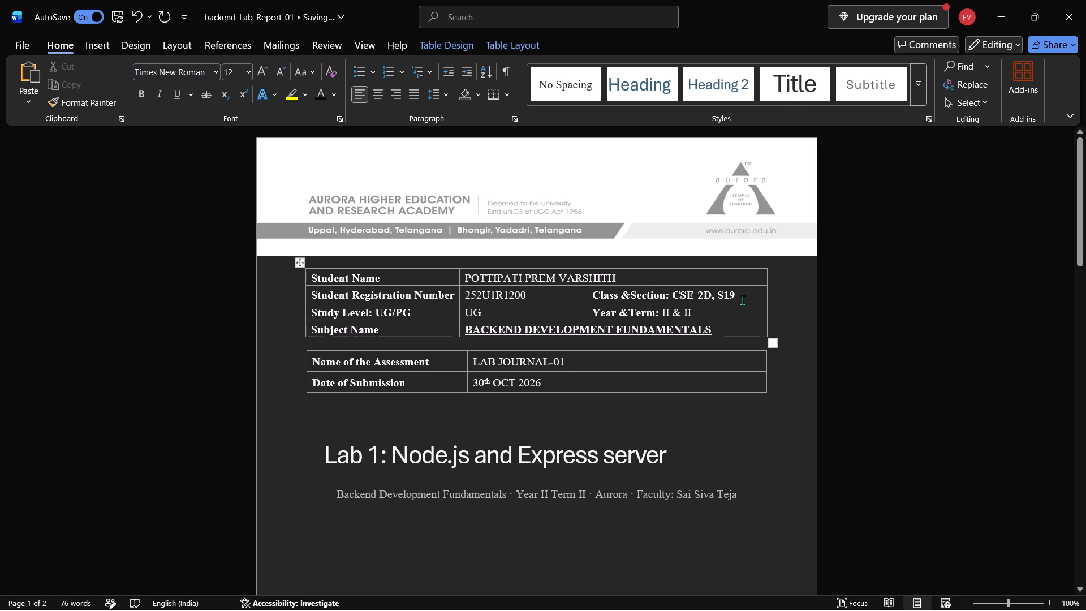
{"action": "left_click", "coordinate": [743, 300]}
{"action": "left_click", "coordinate": [635, 279]}
{"action": "left_click", "coordinate": [528, 294]}
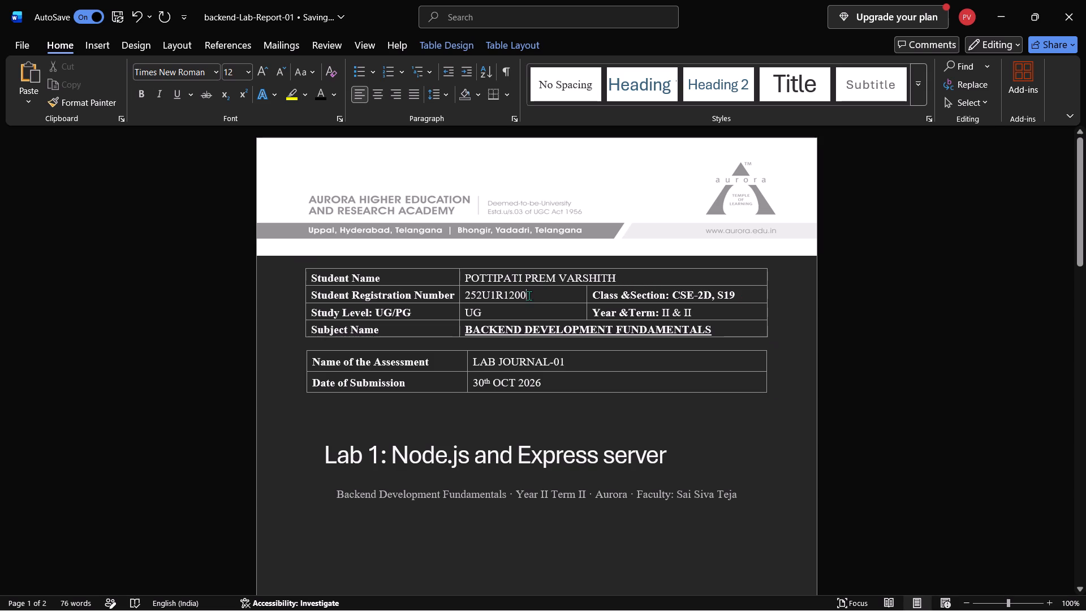
{"action": "left_click", "coordinate": [531, 307]}
Split the subtitle under the Lab 1 heading before "Faculty" and left-align both resulting lines.
{"action": "scroll", "coordinate": [589, 351], "scroll_direction": "down", "scroll_amount": 3}
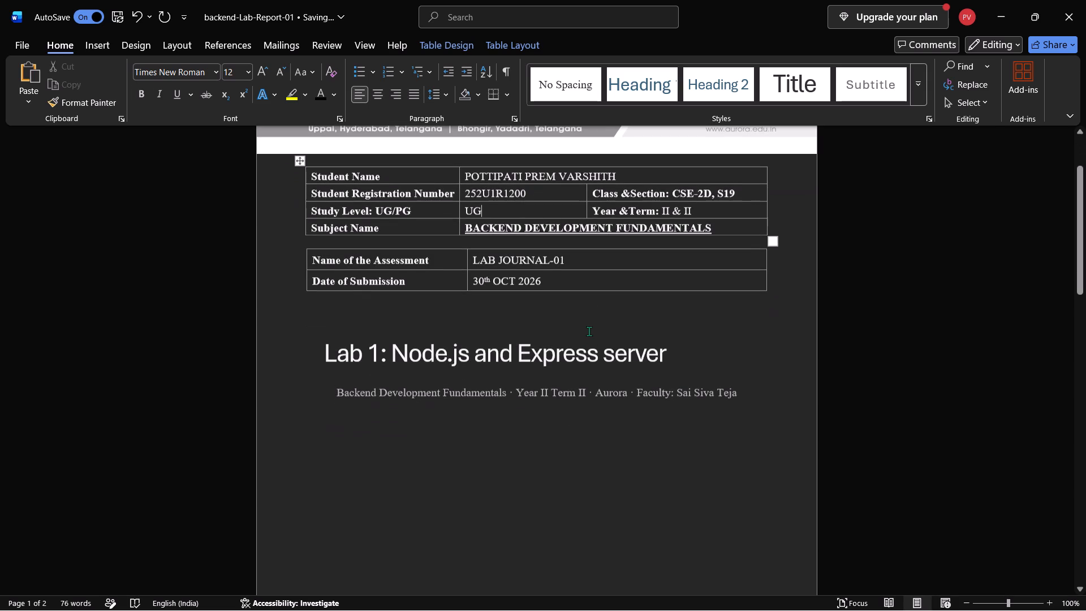
{"action": "scroll", "coordinate": [590, 332], "scroll_direction": "down", "scroll_amount": 3}
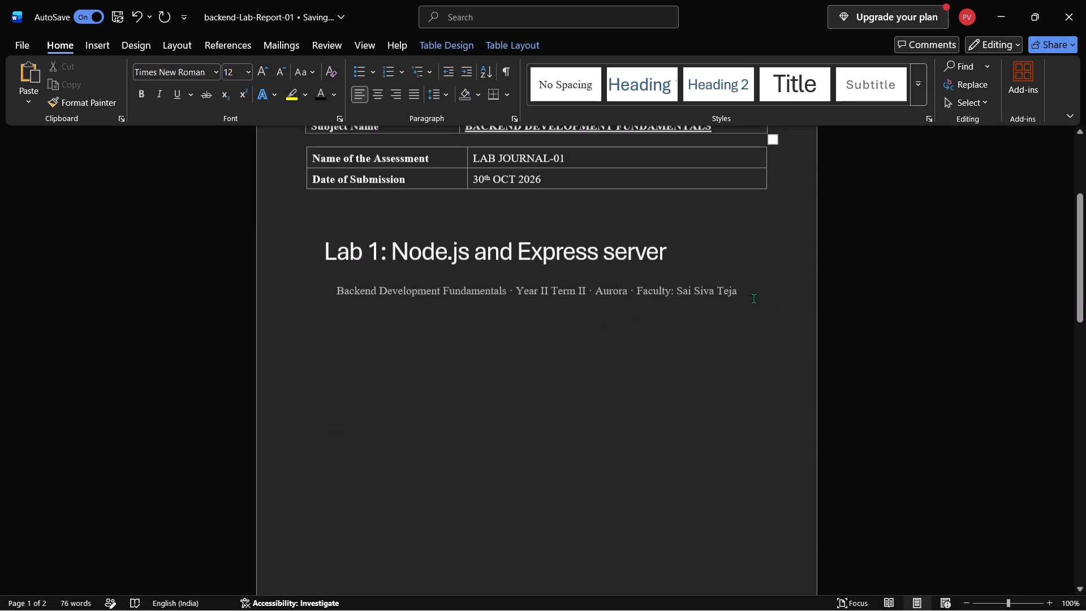
{"action": "left_click", "coordinate": [753, 299]}
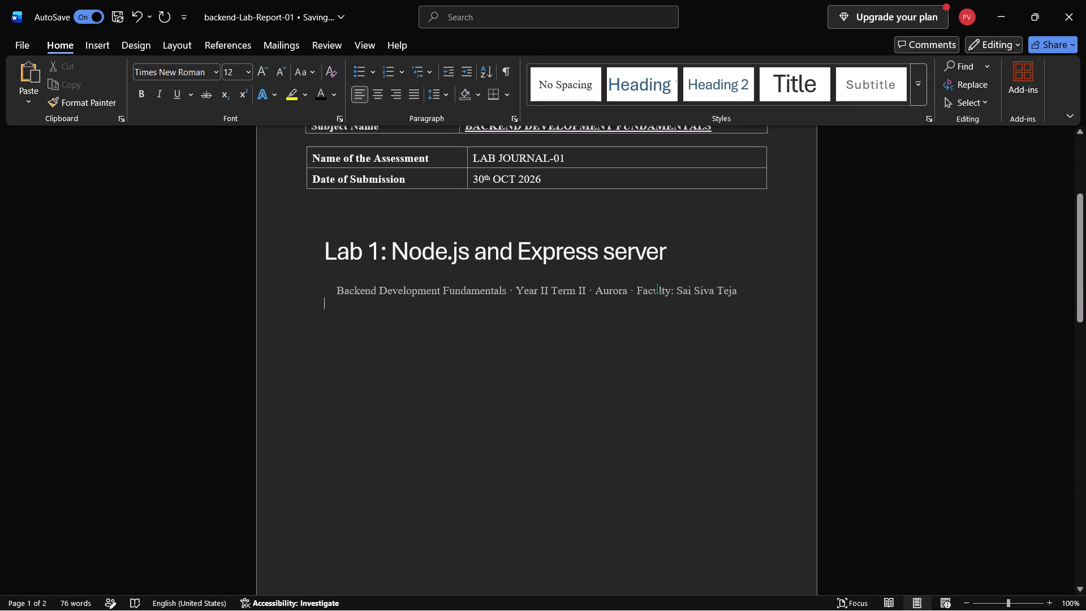
{"action": "left_click", "coordinate": [635, 290]}
{"action": "key", "text": "Return"}
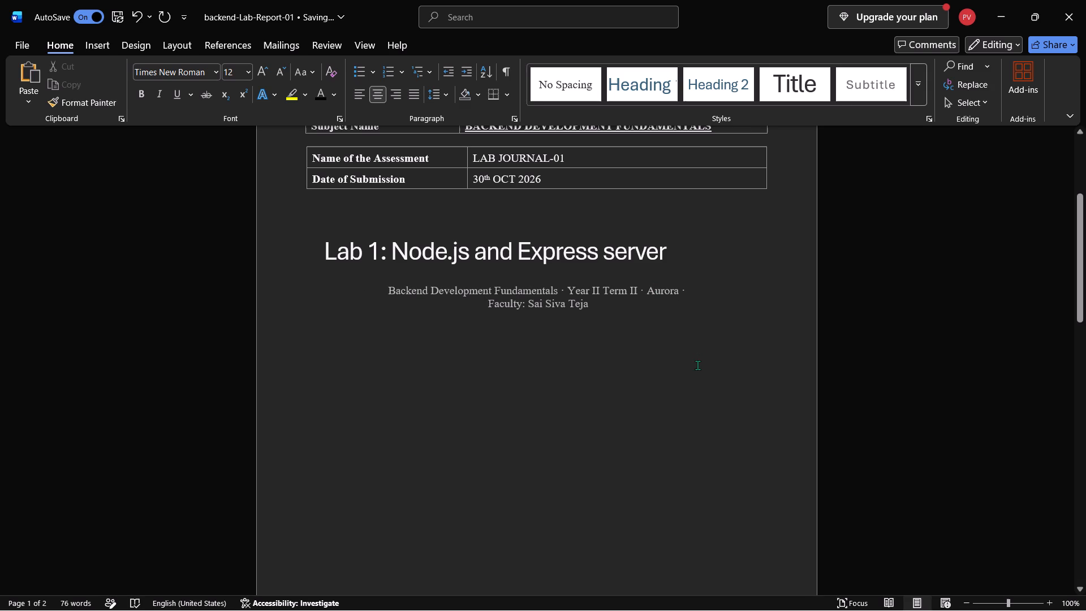
{"action": "key", "text": "BackSpace"}
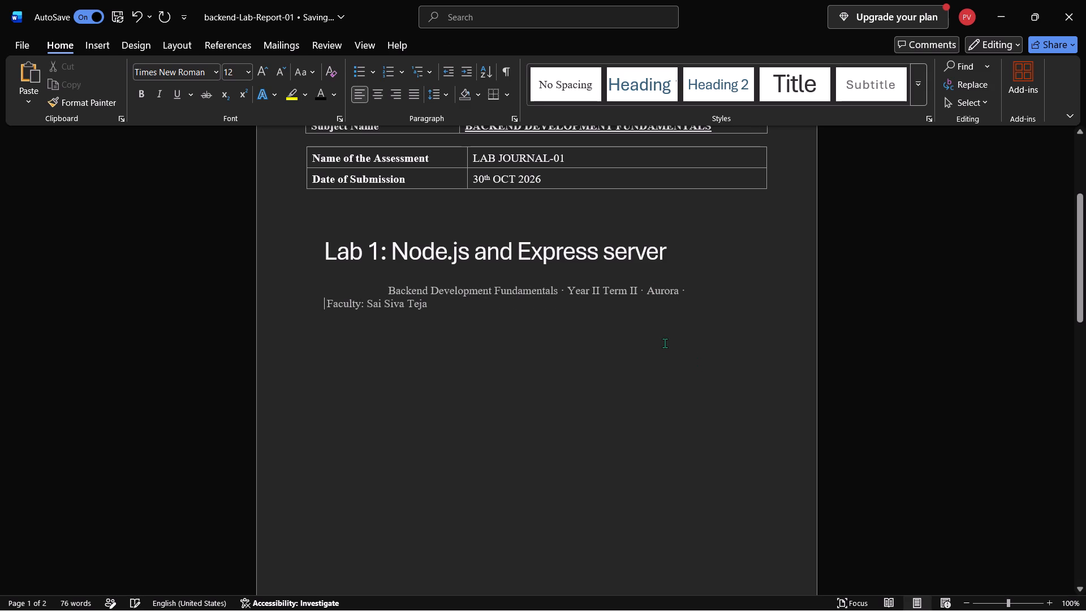
{"action": "left_click", "coordinate": [388, 285]}
{"action": "key", "text": "BackSpace"}
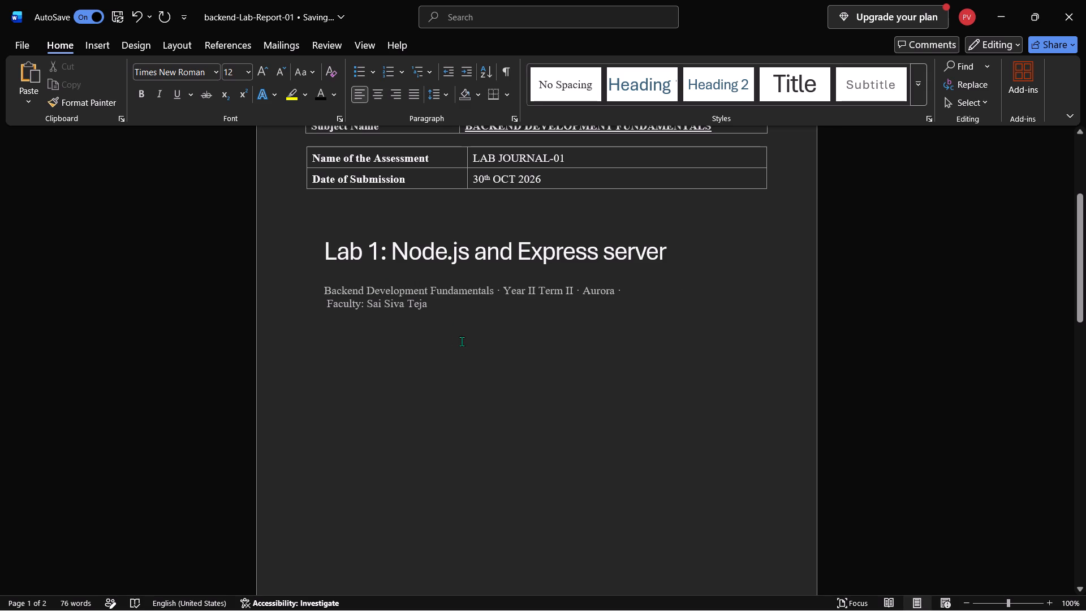
Left-align the 1st, 2ND, 3RD and 4TH link lines below the Available Paths image on page two.
{"action": "scroll", "coordinate": [409, 339], "scroll_direction": "down", "scroll_amount": 13}
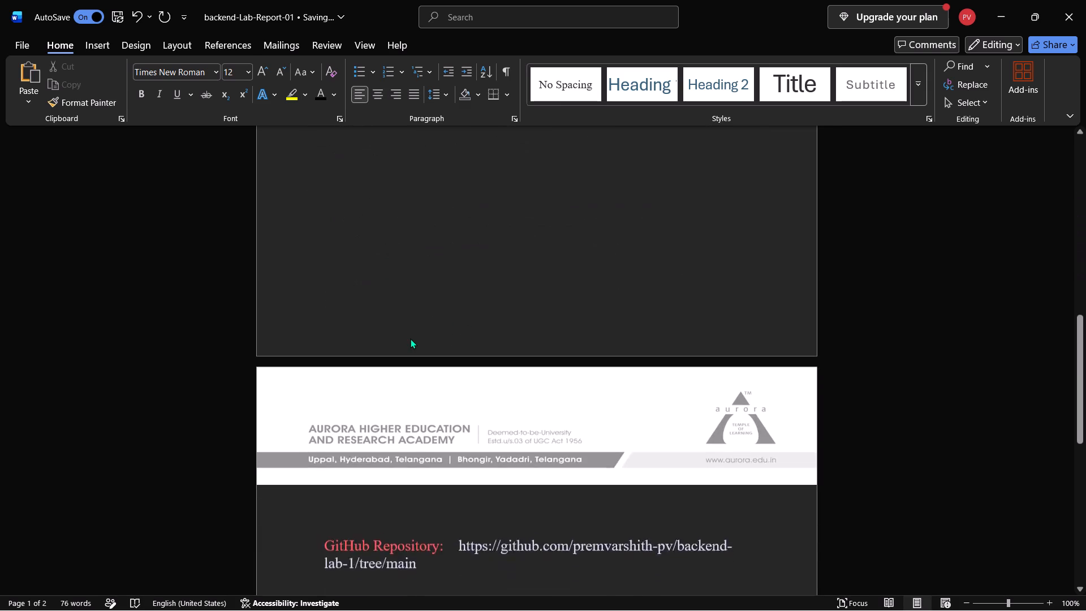
{"action": "scroll", "coordinate": [411, 338], "scroll_direction": "down", "scroll_amount": 7}
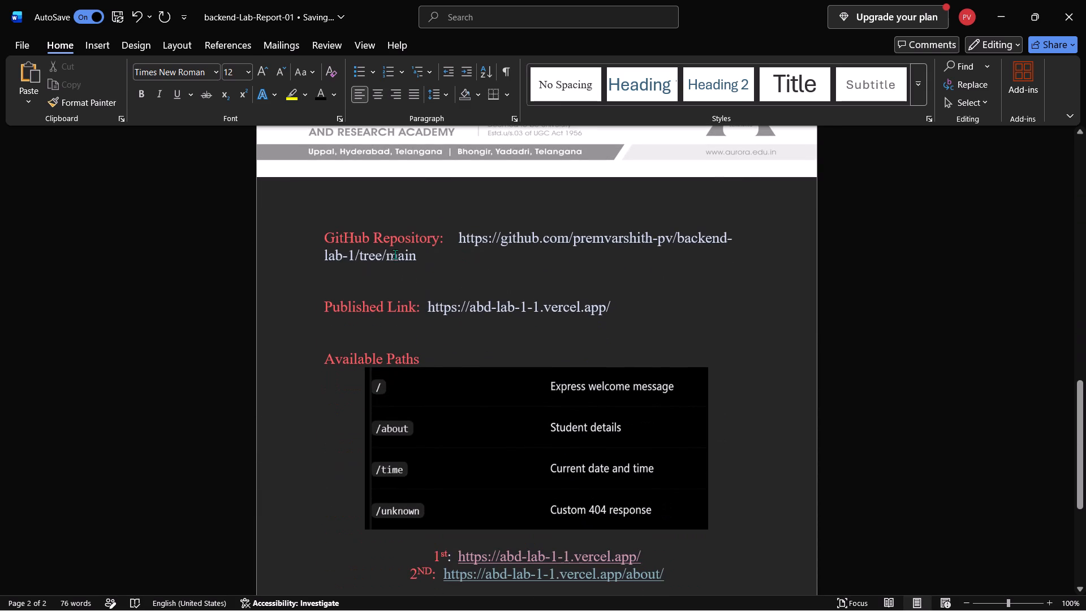
{"action": "left_click", "coordinate": [457, 240]}
{"action": "scroll", "coordinate": [423, 298], "scroll_direction": "down", "scroll_amount": 1}
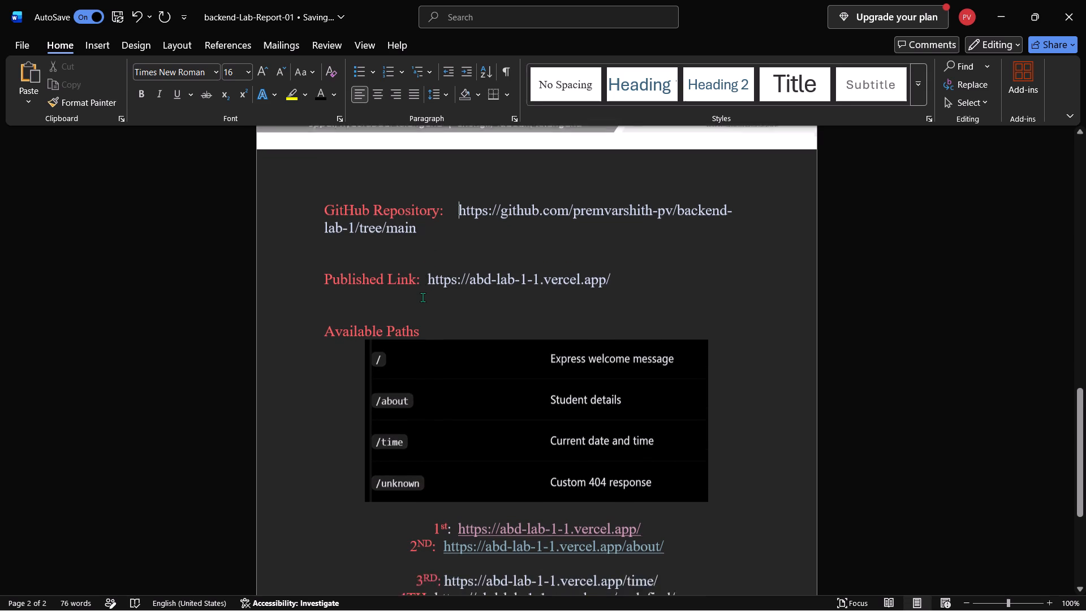
{"action": "scroll", "coordinate": [423, 298], "scroll_direction": "down", "scroll_amount": 9}
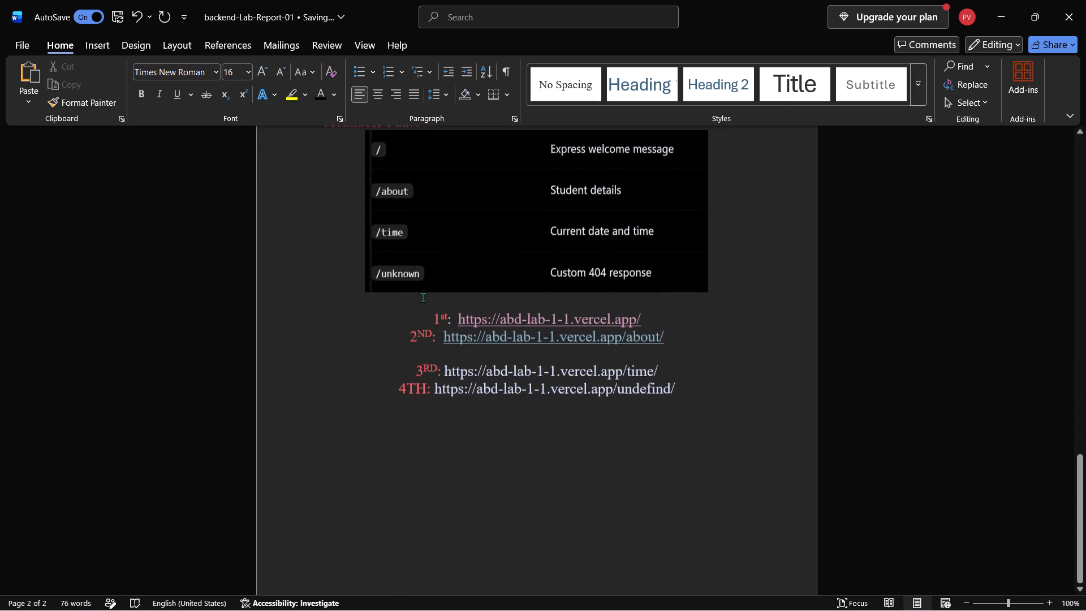
{"action": "scroll", "coordinate": [423, 298], "scroll_direction": "down", "scroll_amount": 4}
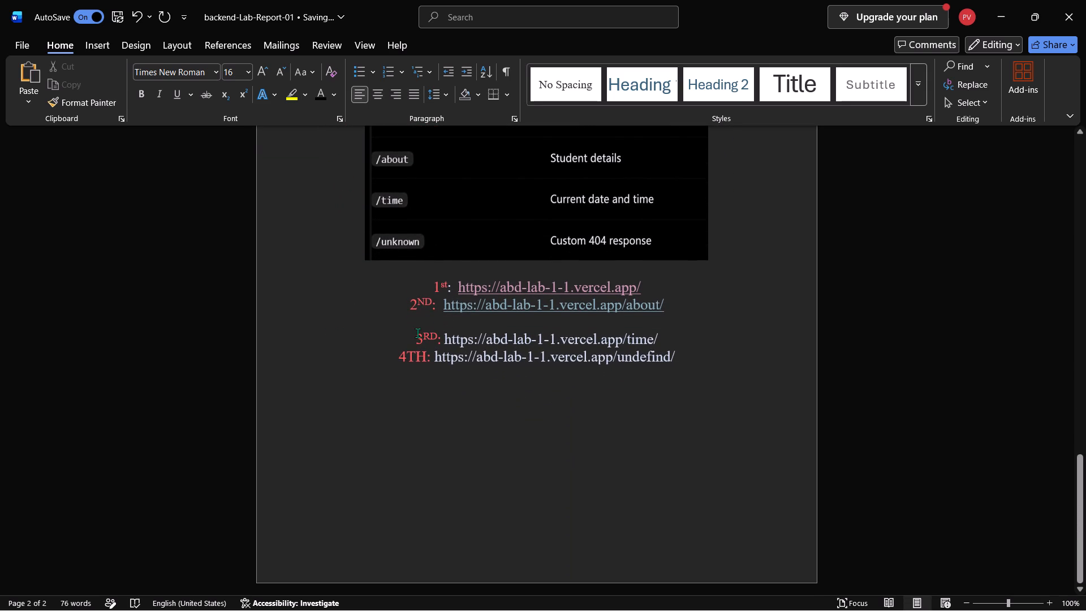
{"action": "left_click", "coordinate": [417, 333]}
{"action": "key", "text": "BackSpace"}
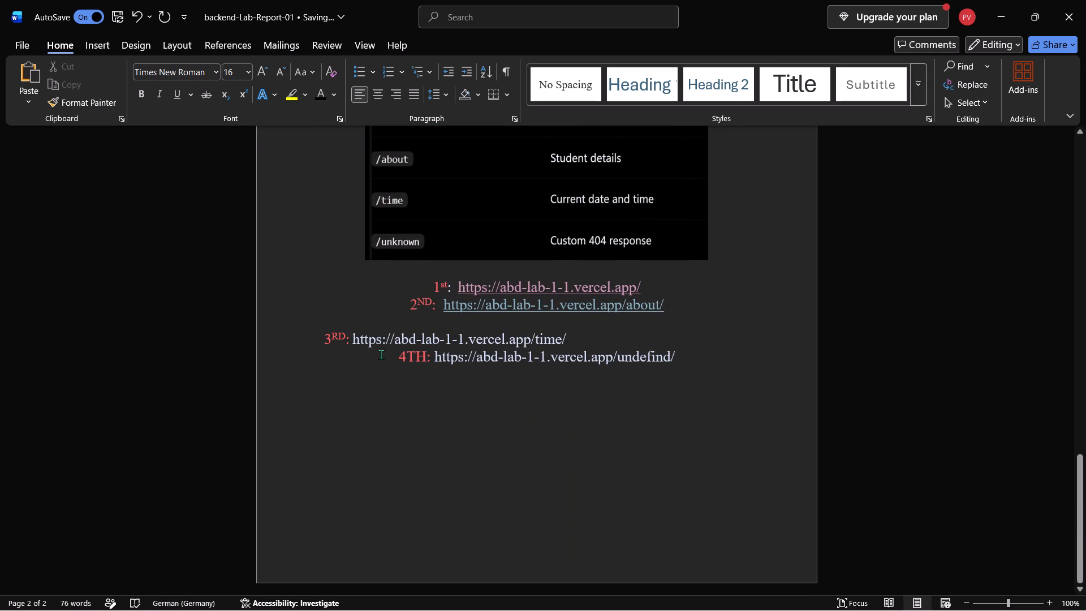
{"action": "left_click", "coordinate": [432, 284]}
{"action": "key", "text": "BackSpace"}
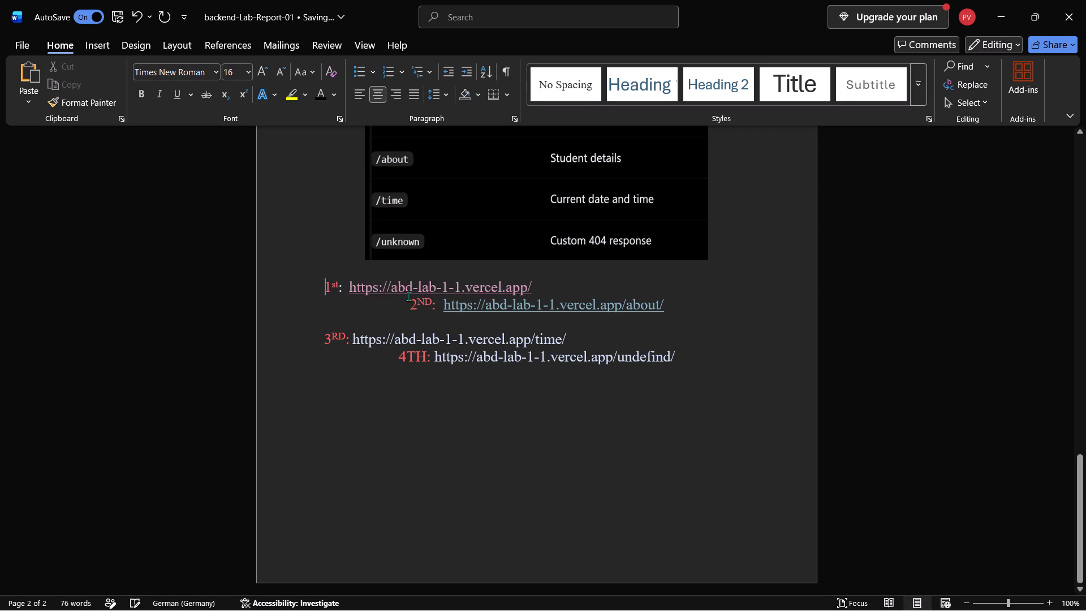
{"action": "left_click", "coordinate": [409, 302]}
{"action": "key", "text": "BackSpace"}
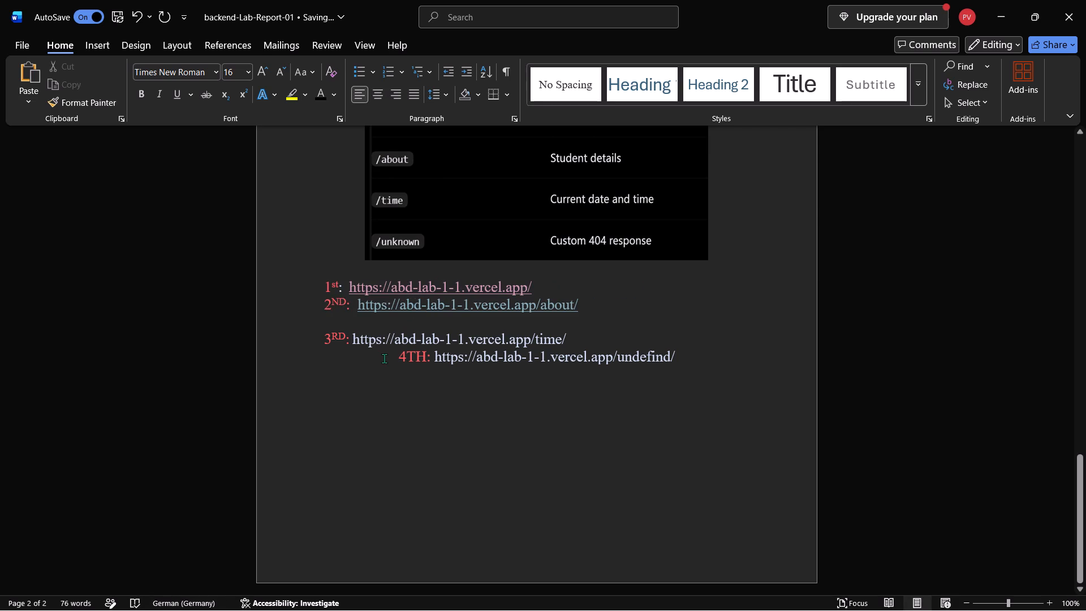
{"action": "left_click", "coordinate": [398, 355]}
{"action": "key", "text": "BackSpace"}
Insert a blank line after the 3RD link and another after the 1st link to space the four link lines evenly.
{"action": "left_click", "coordinate": [575, 337]}
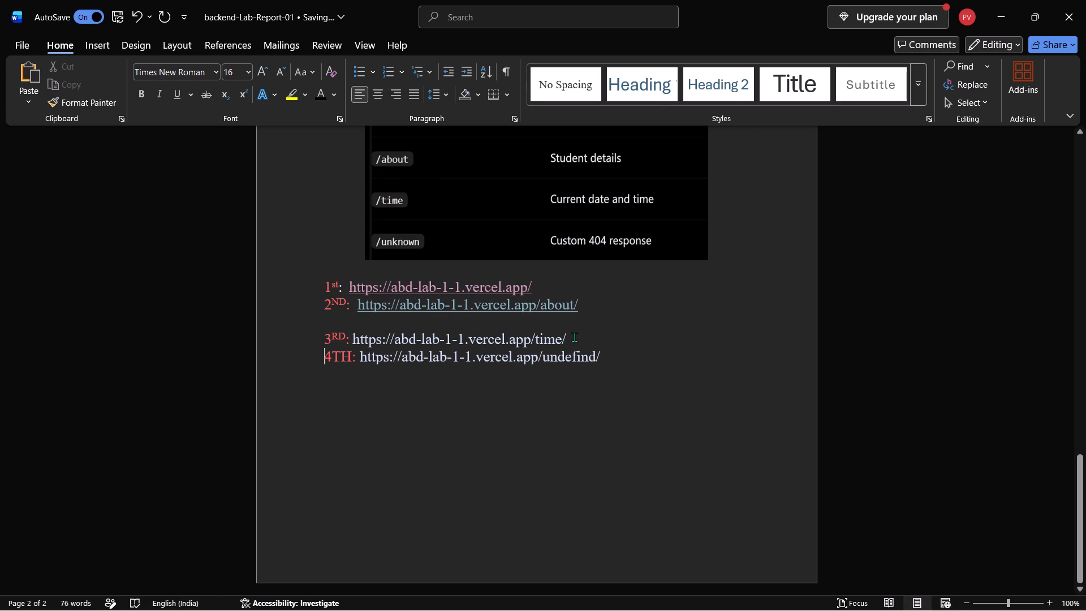
{"action": "key", "text": "BackSpace"}
{"action": "key", "text": "ctrl+z"}
{"action": "key", "text": "Return"}
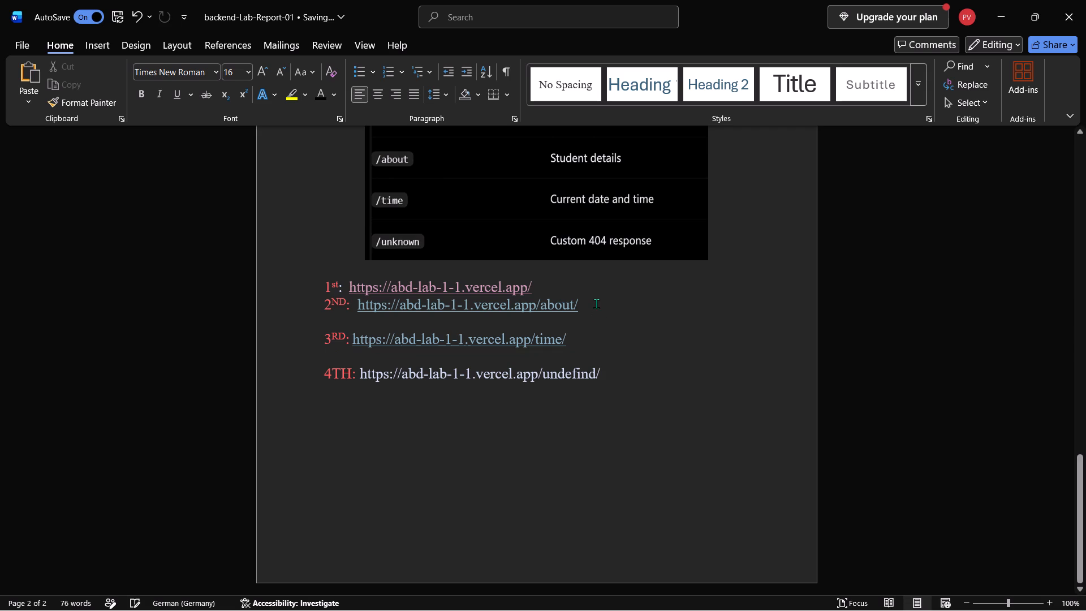
{"action": "left_click", "coordinate": [597, 304]}
{"action": "left_click", "coordinate": [572, 292]}
{"action": "key", "text": "Return"}
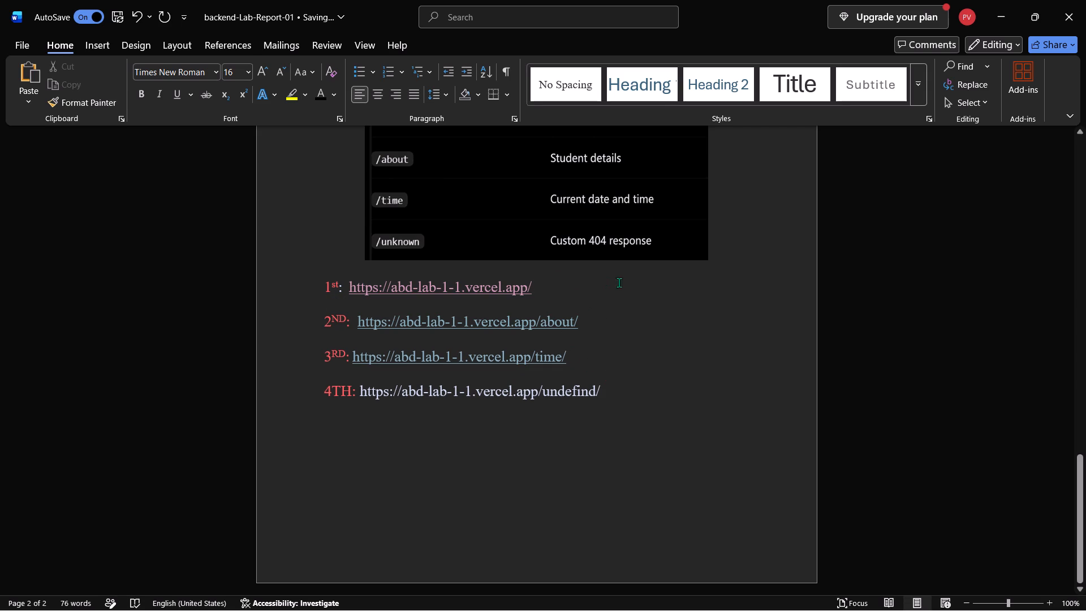
Look over the report's pages once more and start exporting the backend-Lab-Report-01 document.
{"action": "scroll", "coordinate": [663, 286], "scroll_direction": "down", "scroll_amount": 4}
{"action": "scroll", "coordinate": [663, 287], "scroll_direction": "up", "scroll_amount": 11}
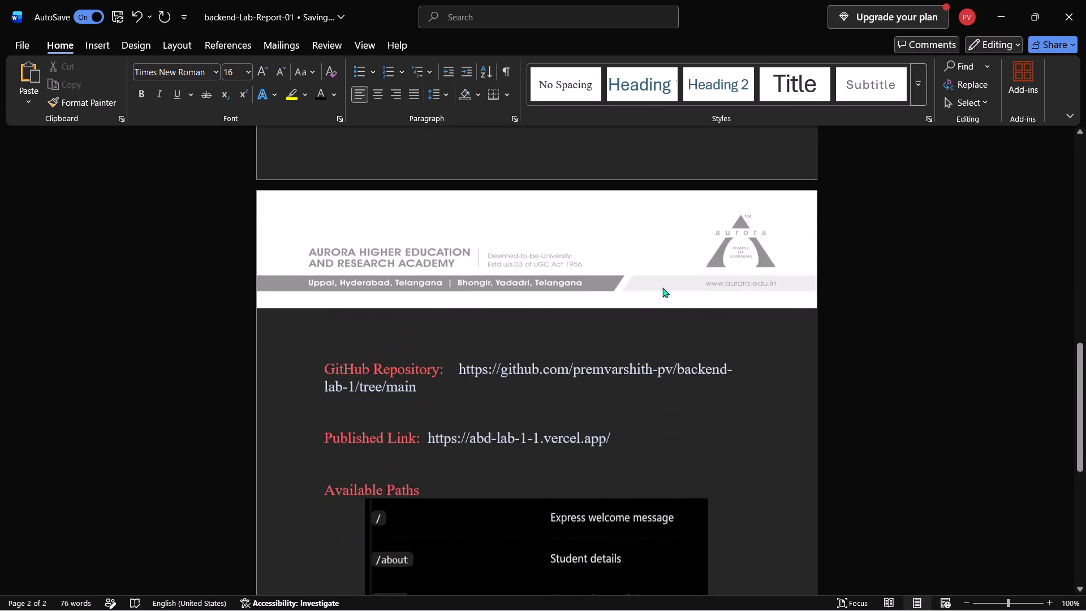
{"action": "scroll", "coordinate": [663, 287], "scroll_direction": "up", "scroll_amount": 6}
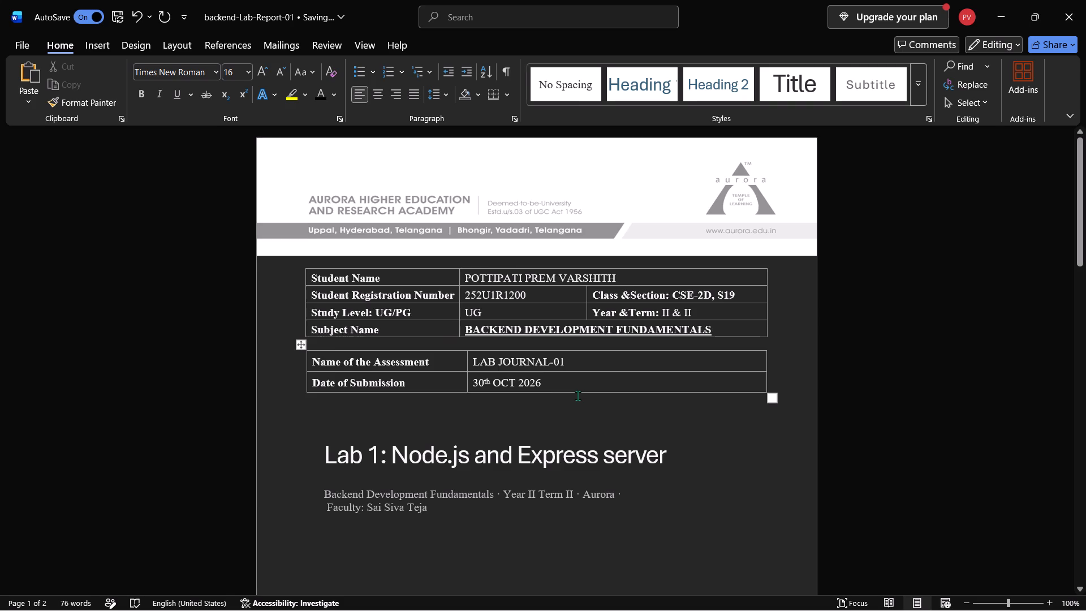
{"action": "scroll", "coordinate": [574, 401], "scroll_direction": "down", "scroll_amount": 6}
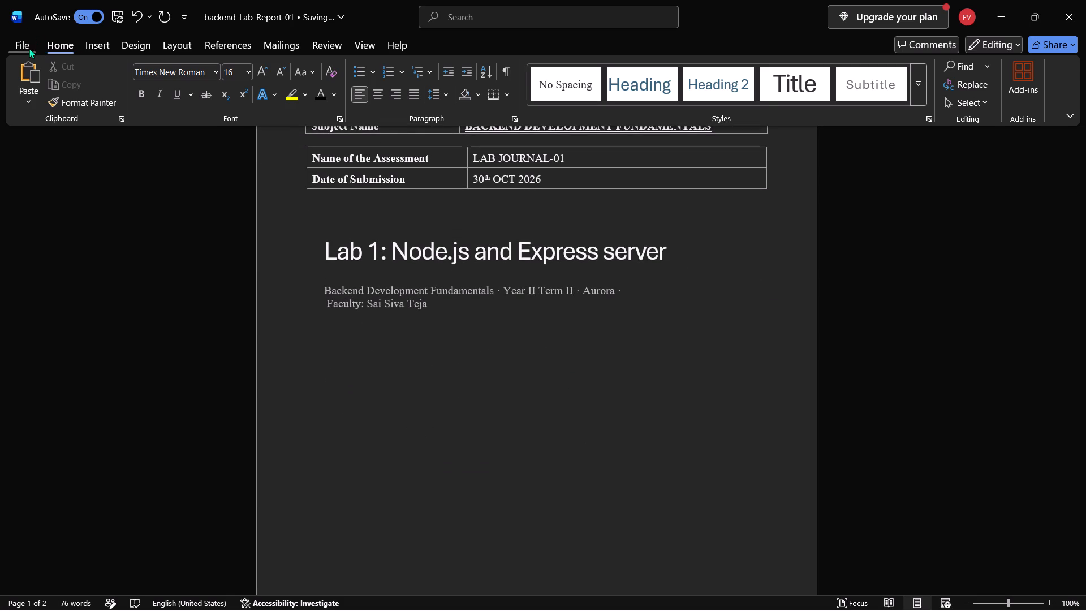
{"action": "left_click", "coordinate": [18, 48]}
{"action": "left_click", "coordinate": [61, 299]}
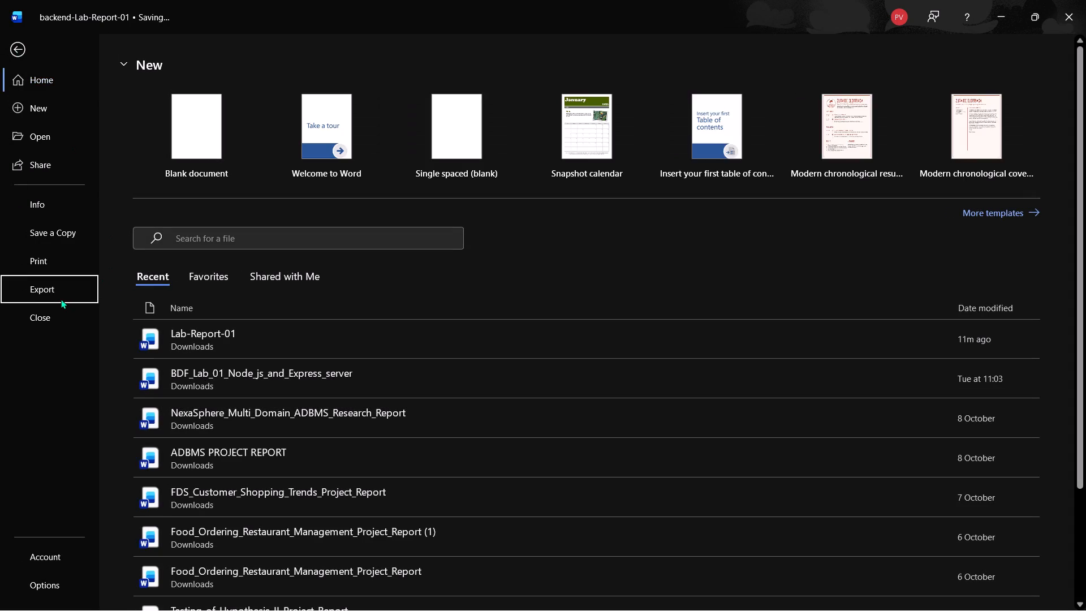
{"action": "left_click", "coordinate": [377, 206]}
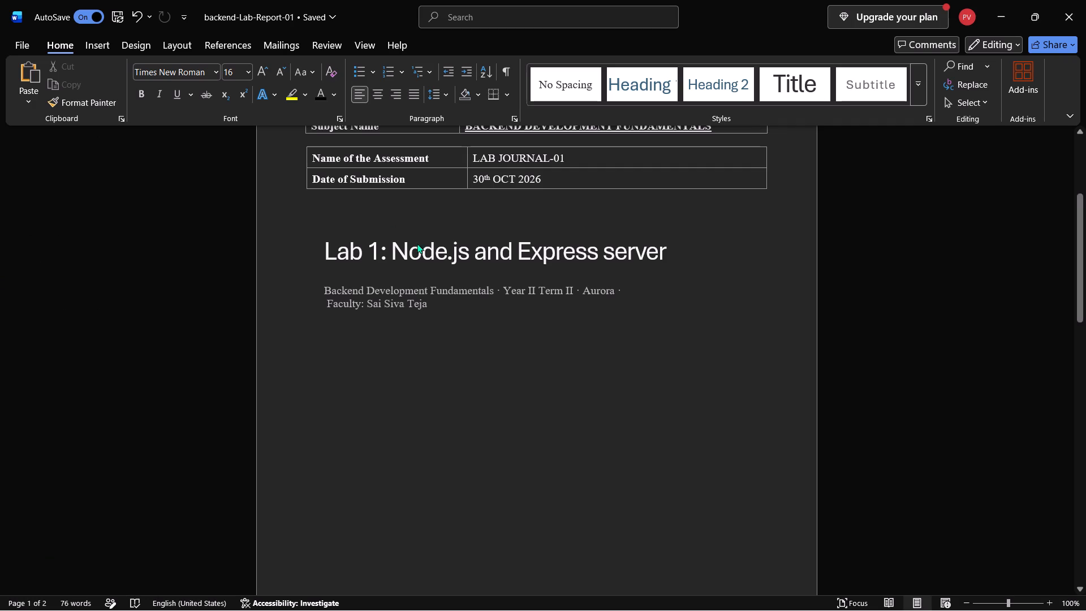
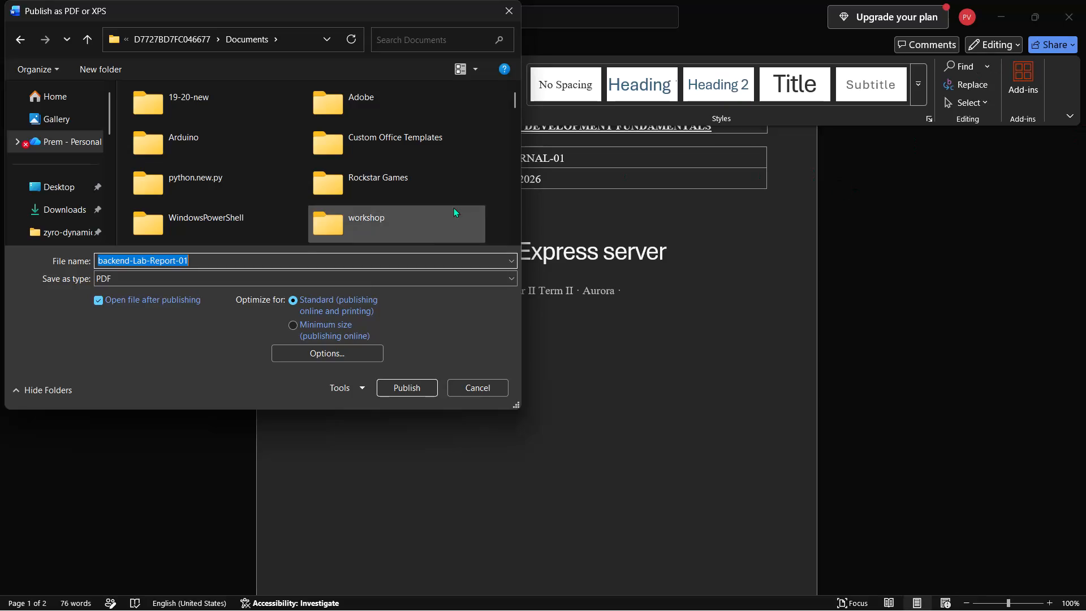
Publish the report as a PDF named backend-Lab-Report-01 in the Documents folder.
{"action": "left_click", "coordinate": [403, 388]}
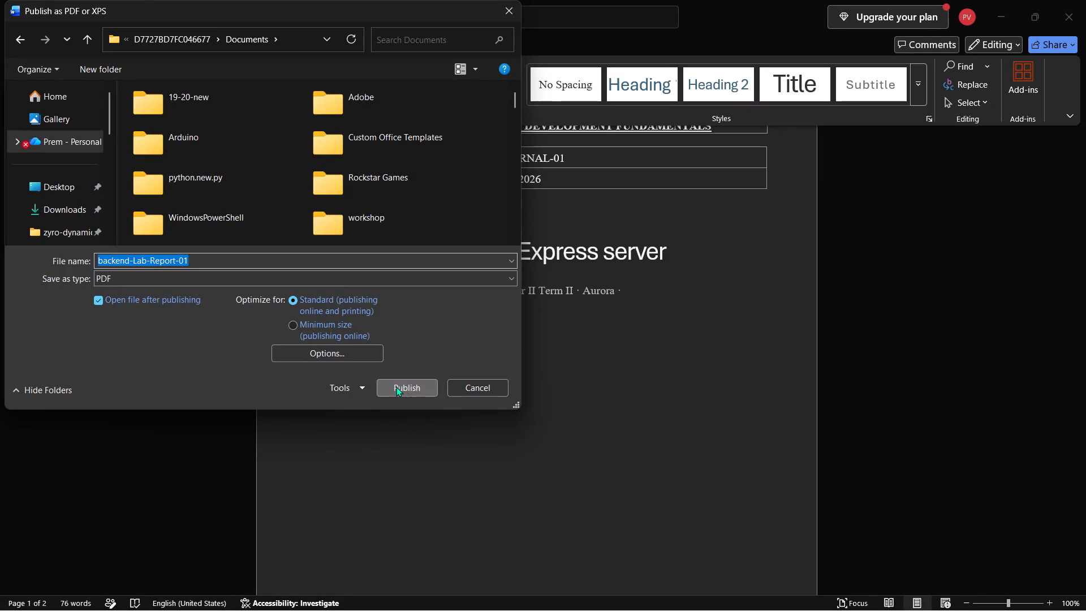
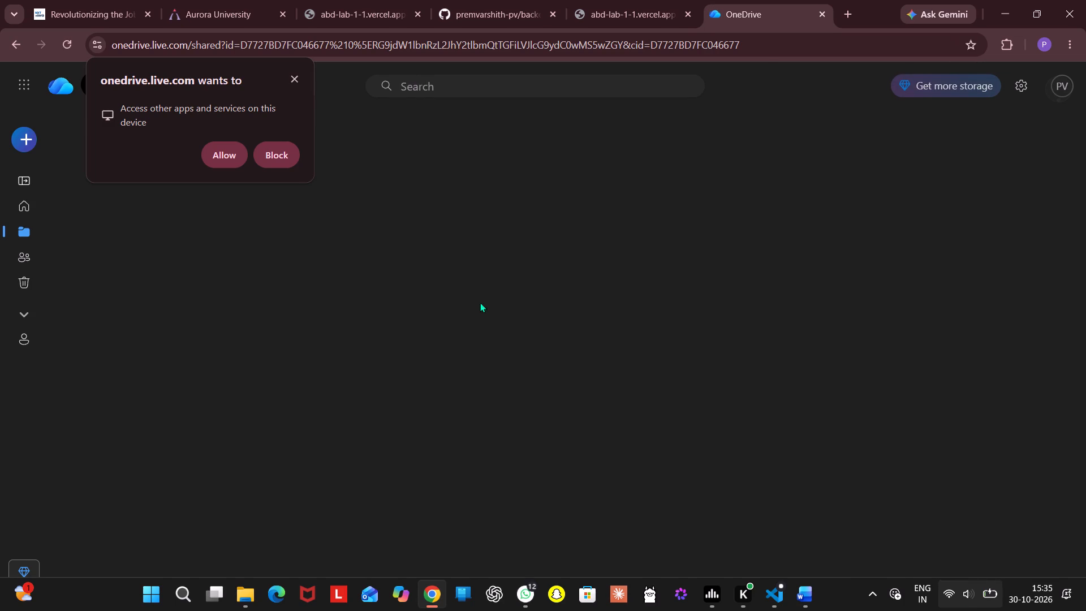
Dismiss the device access request and the Microsoft 365 Basic storage offer so the published PDF is unobstructed.
{"action": "left_click", "coordinate": [296, 77]}
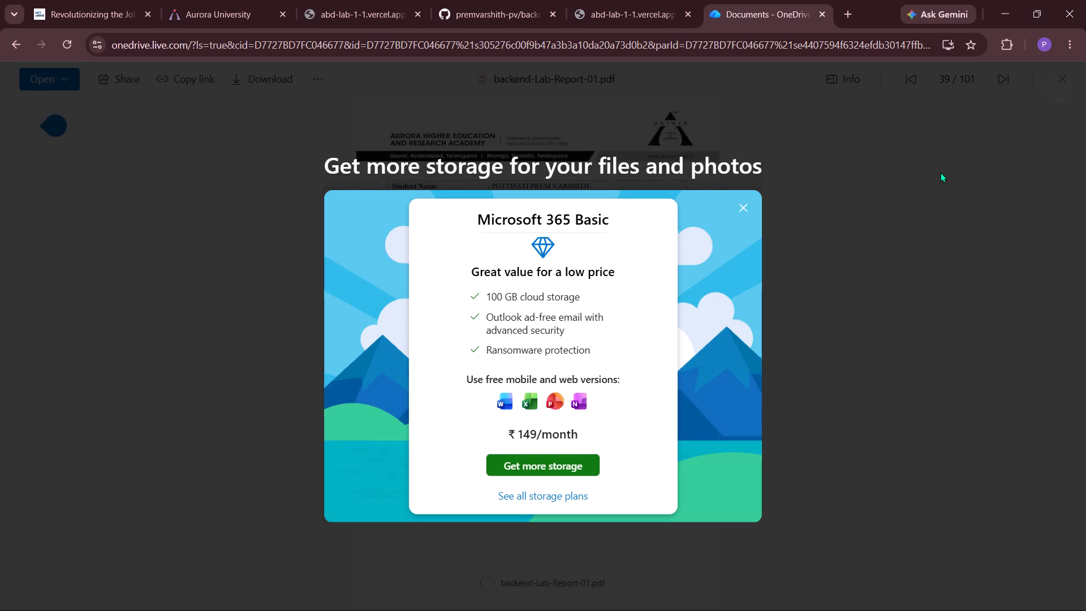
{"action": "left_click", "coordinate": [940, 172]}
{"action": "left_click", "coordinate": [749, 206]}
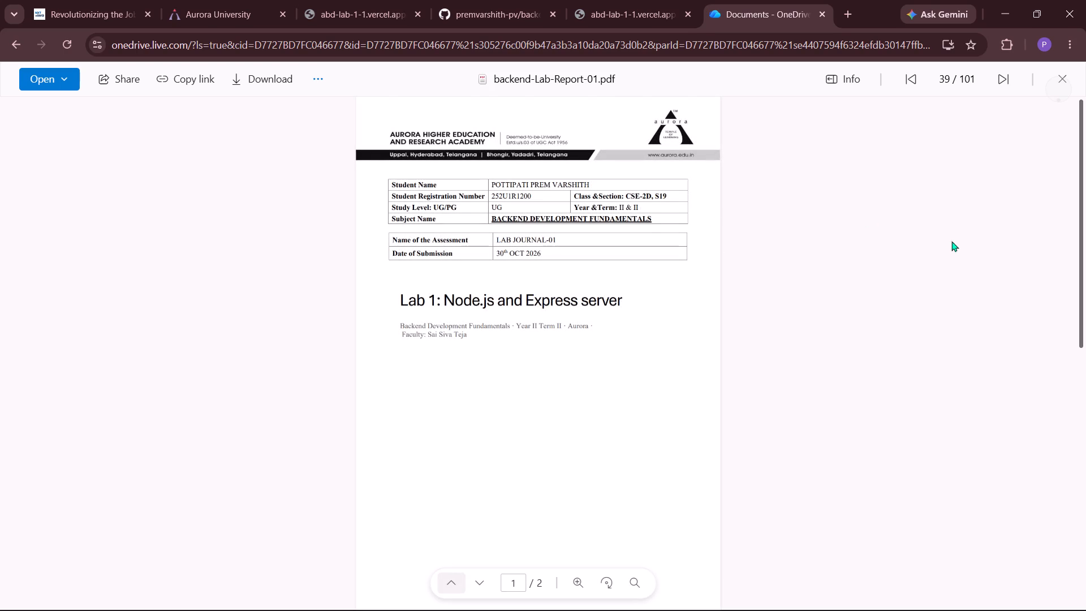
Review both pages of backend-Lab-Report-01.pdf, checking the student details table, title, subtitle, repository and published links, and available paths.
{"action": "scroll", "coordinate": [549, 236], "scroll_direction": "down", "scroll_amount": 6}
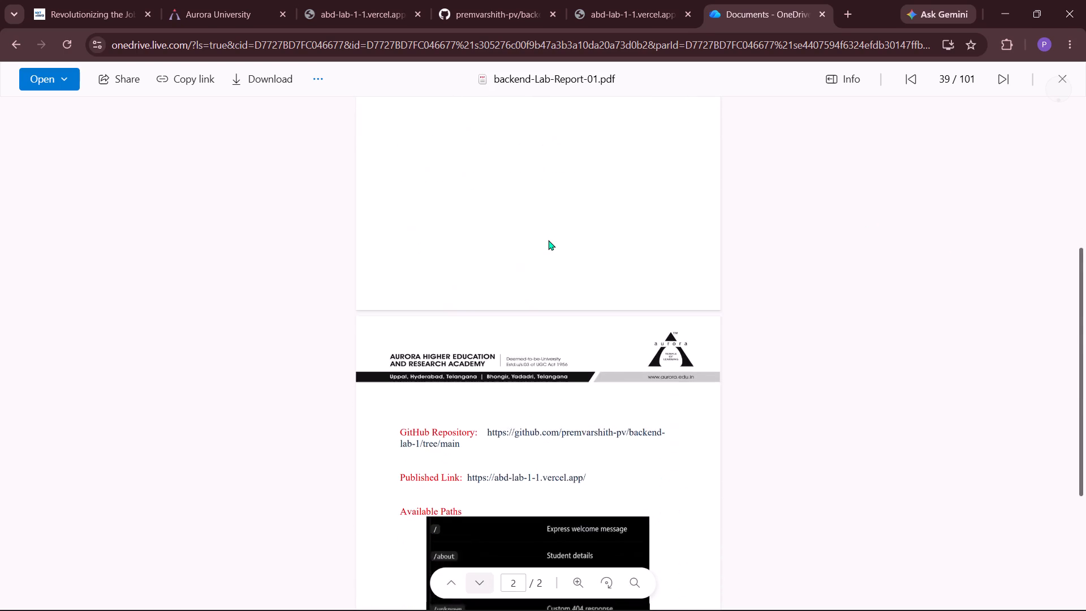
{"action": "scroll", "coordinate": [549, 240], "scroll_direction": "down", "scroll_amount": 1}
{"action": "scroll", "coordinate": [555, 389], "scroll_direction": "up", "scroll_amount": 2}
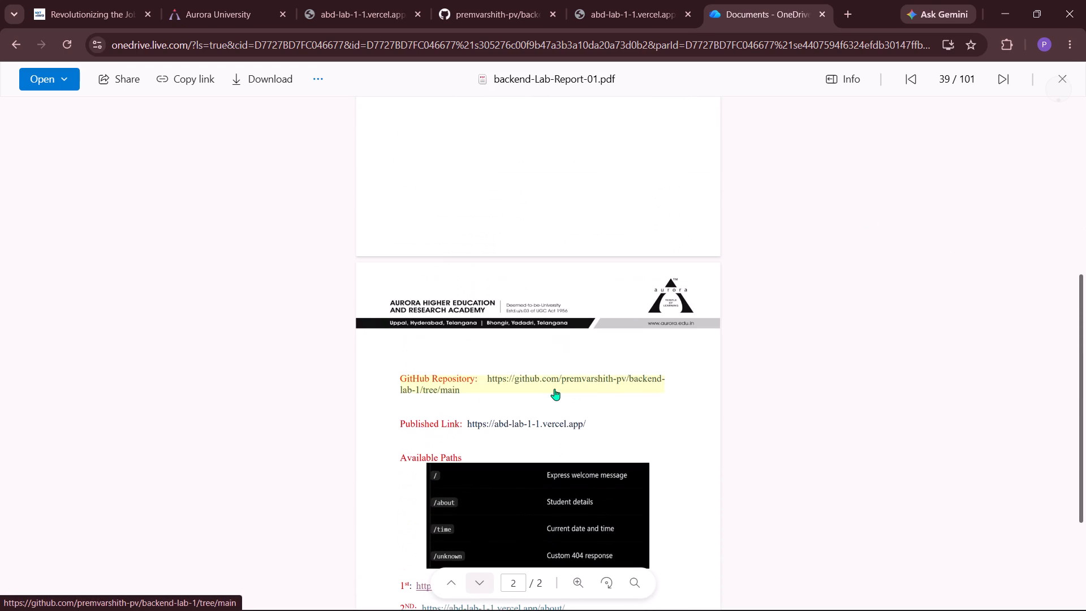
{"action": "scroll", "coordinate": [555, 389], "scroll_direction": "down", "scroll_amount": 10}
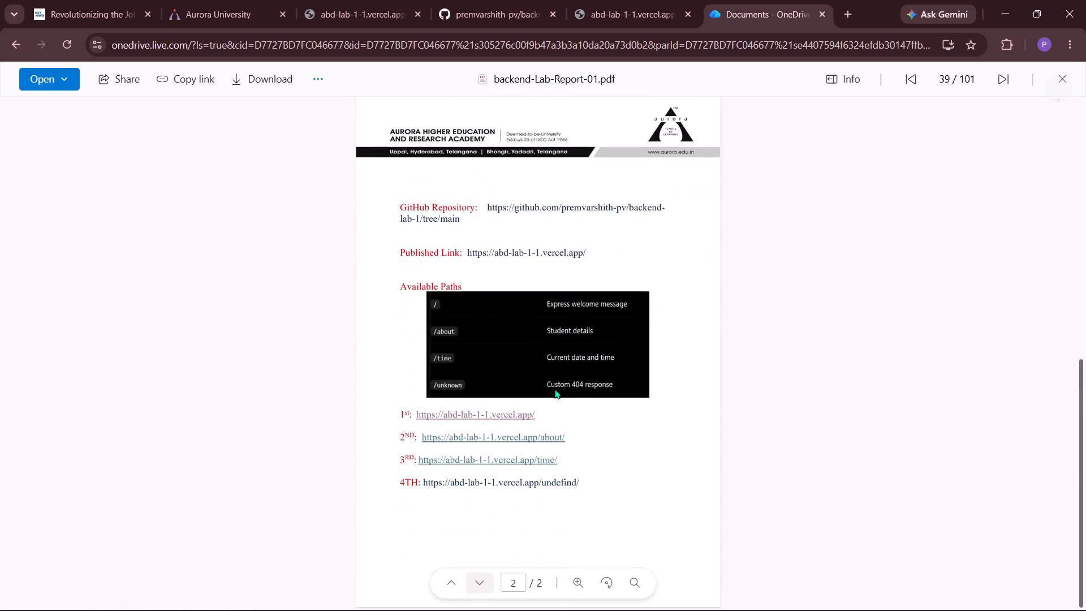
{"action": "scroll", "coordinate": [591, 412], "scroll_direction": "up", "scroll_amount": 8}
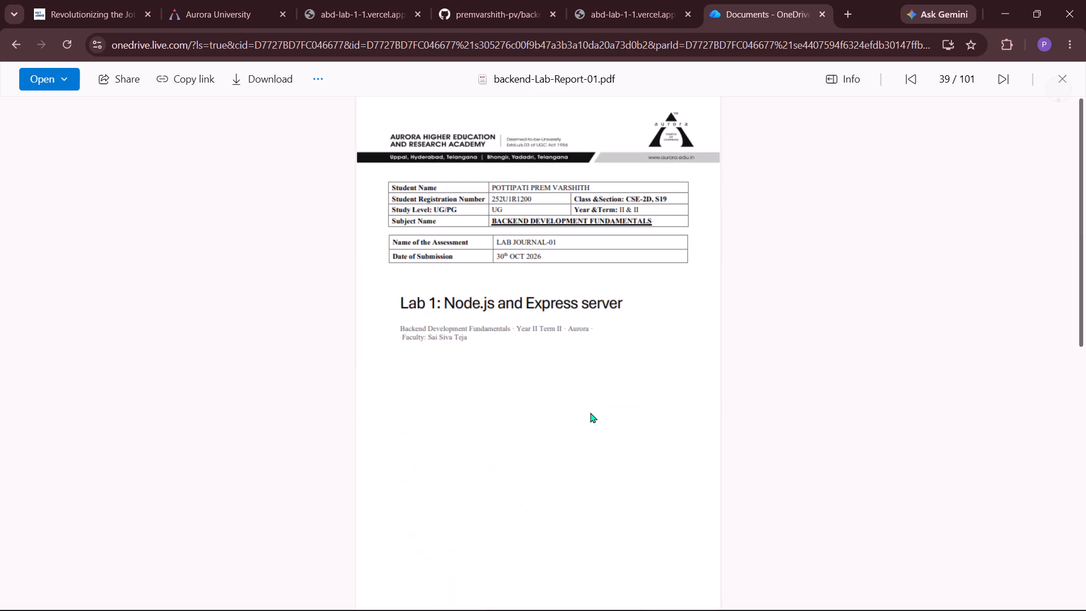
{"action": "scroll", "coordinate": [591, 412], "scroll_direction": "up", "scroll_amount": 4}
{"action": "scroll", "coordinate": [424, 355], "scroll_direction": "down", "scroll_amount": 1}
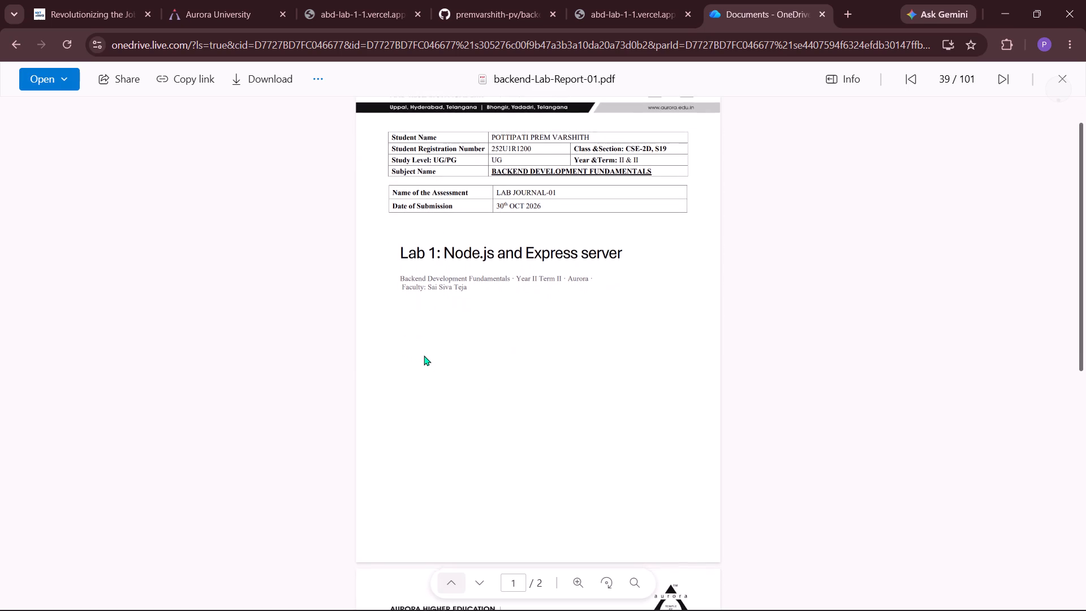
{"action": "scroll", "coordinate": [424, 355], "scroll_direction": "down", "scroll_amount": 5}
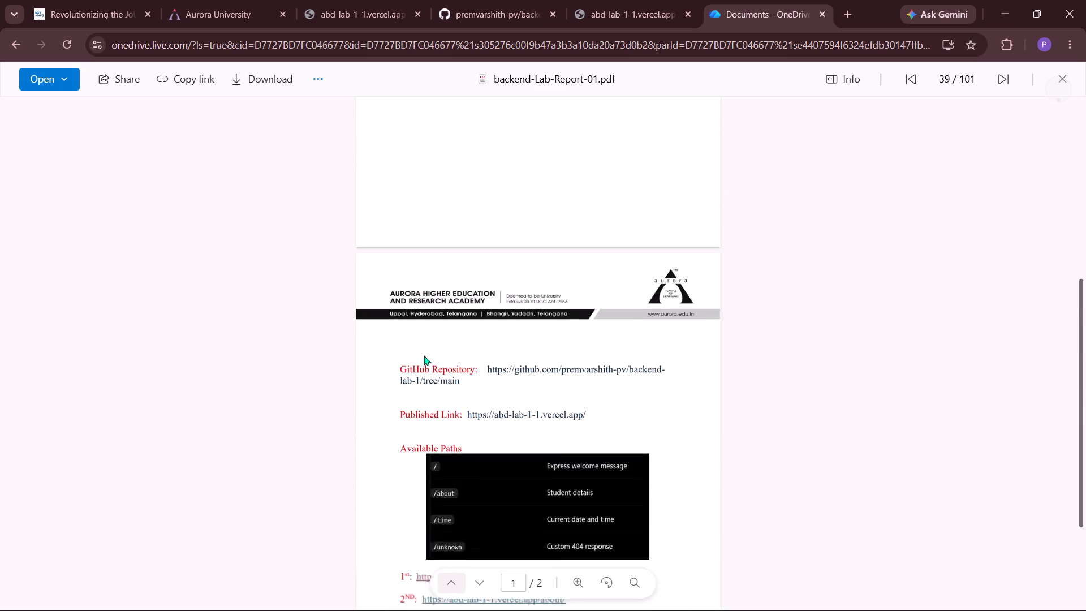
{"action": "scroll", "coordinate": [424, 355], "scroll_direction": "down", "scroll_amount": 3}
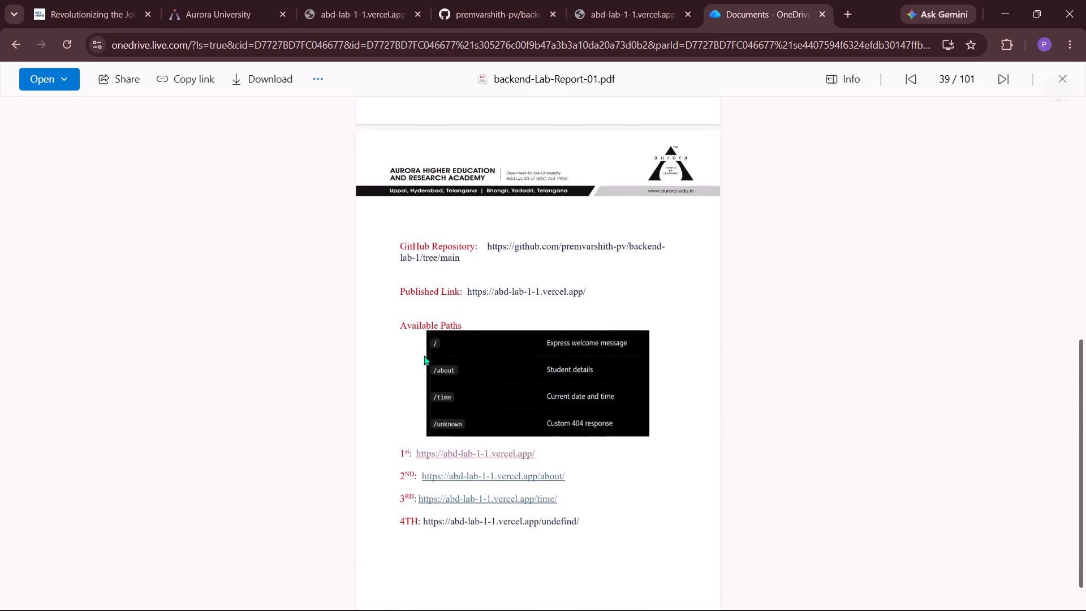
{"action": "scroll", "coordinate": [424, 355], "scroll_direction": "down", "scroll_amount": 2}
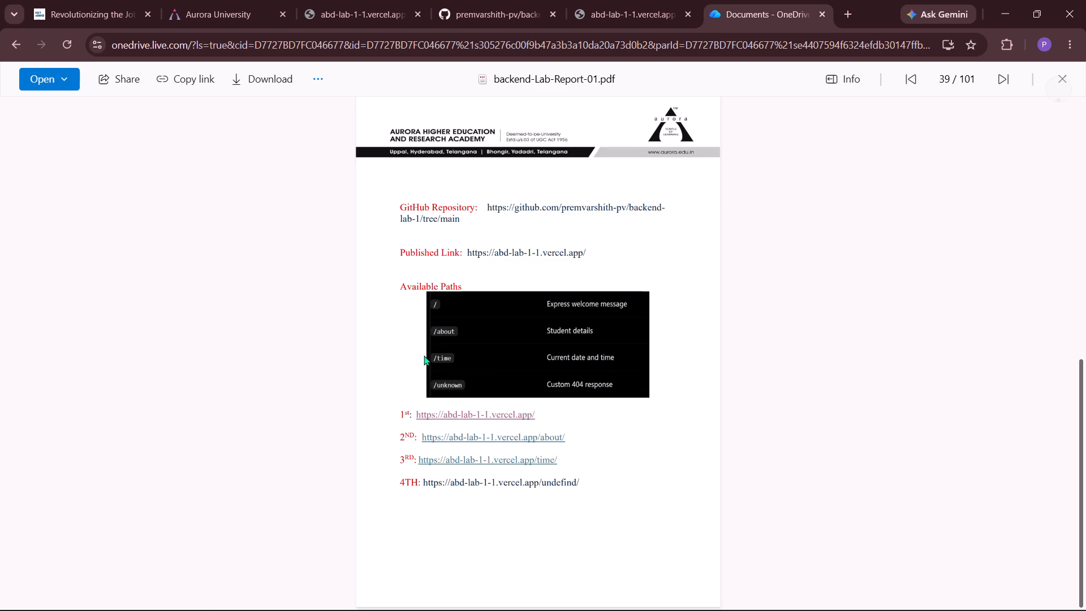
Test the GitHub Repository link on the PDF's second page, then close the repository page it opens.
{"action": "left_click", "coordinate": [593, 213]}
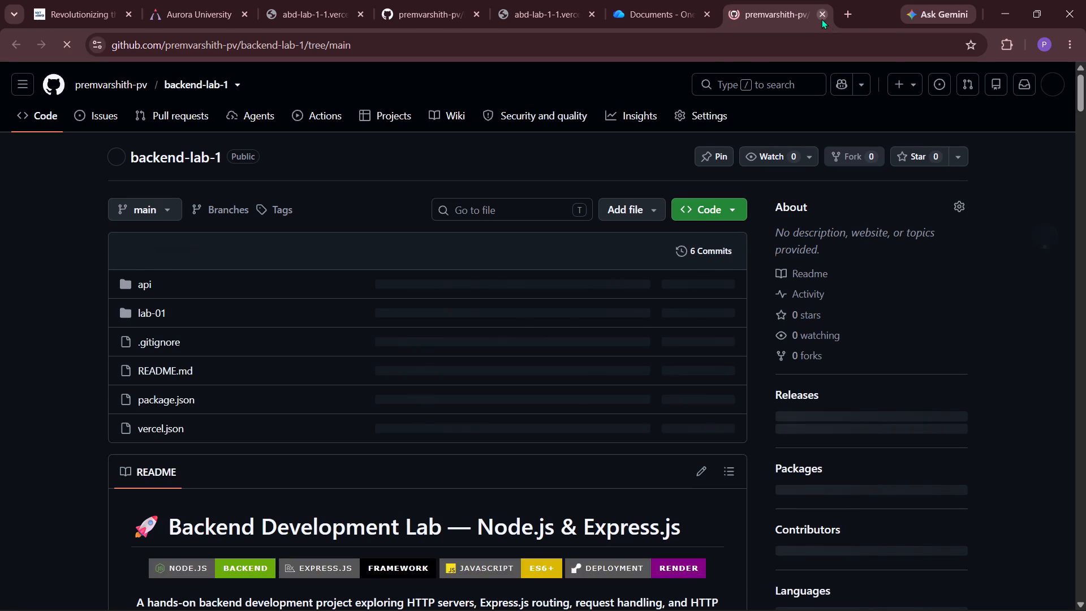
{"action": "left_click", "coordinate": [825, 18]}
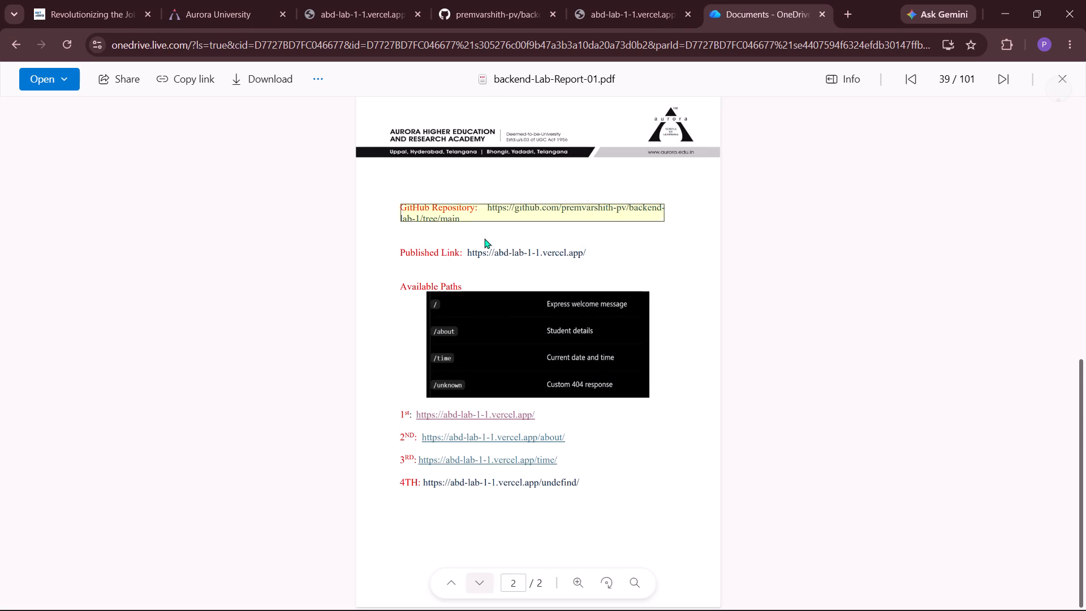
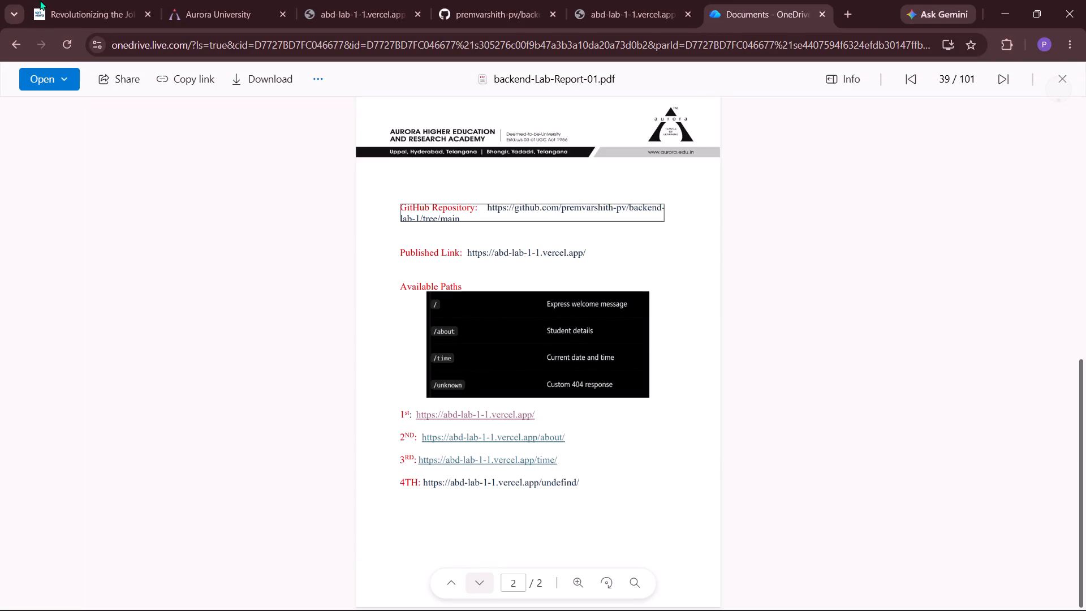
Open the Backend Development Fundamentals assessment list on the Aurora University site.
{"action": "left_click", "coordinate": [210, 0]}
{"action": "left_click", "coordinate": [237, 378]}
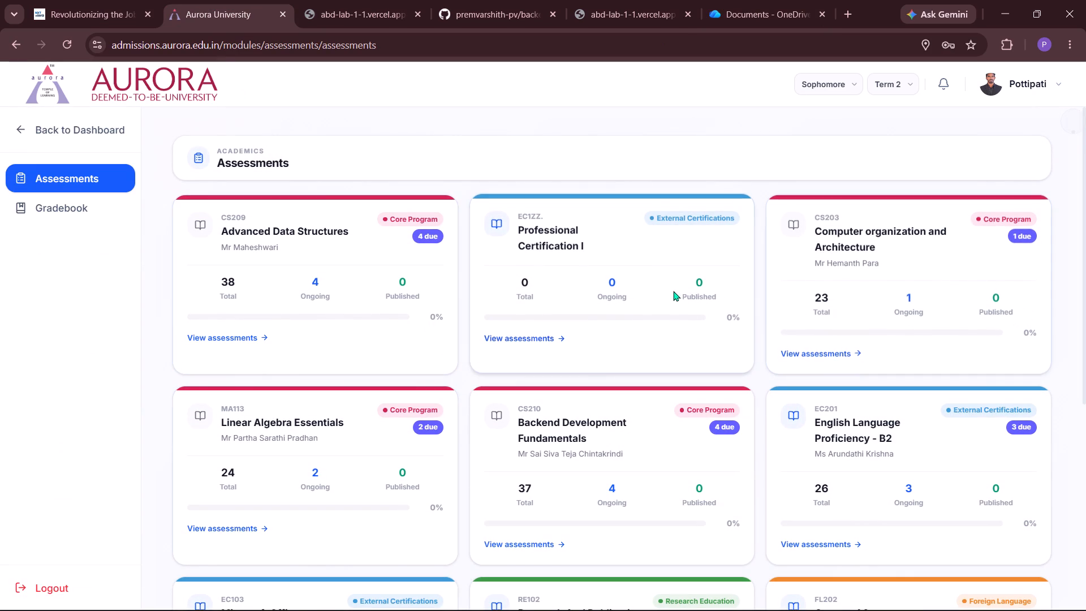
{"action": "scroll", "coordinate": [567, 452], "scroll_direction": "down", "scroll_amount": 1}
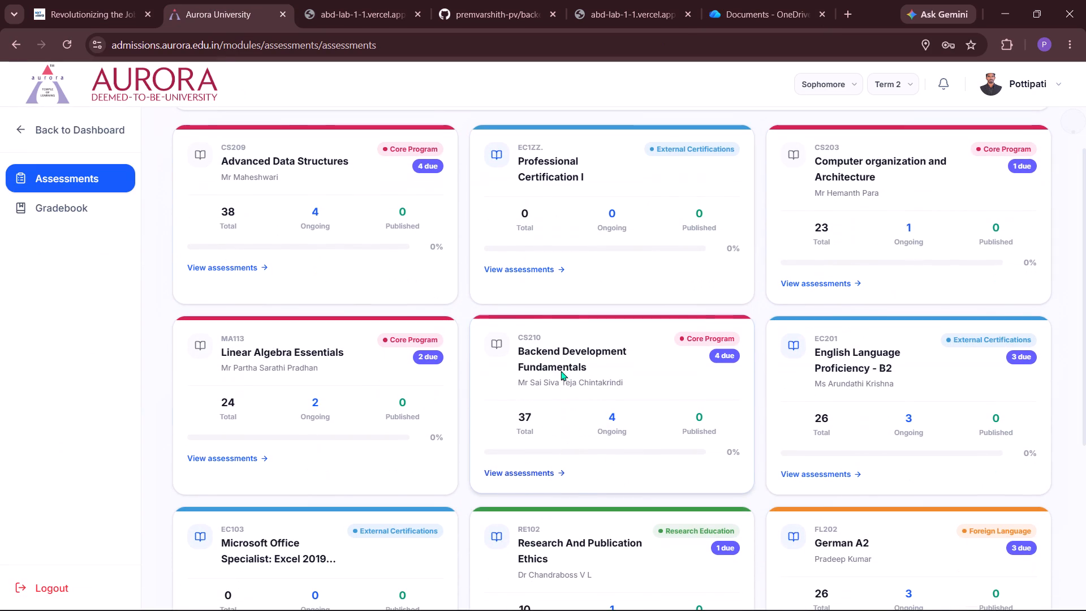
{"action": "left_click", "coordinate": [540, 475]}
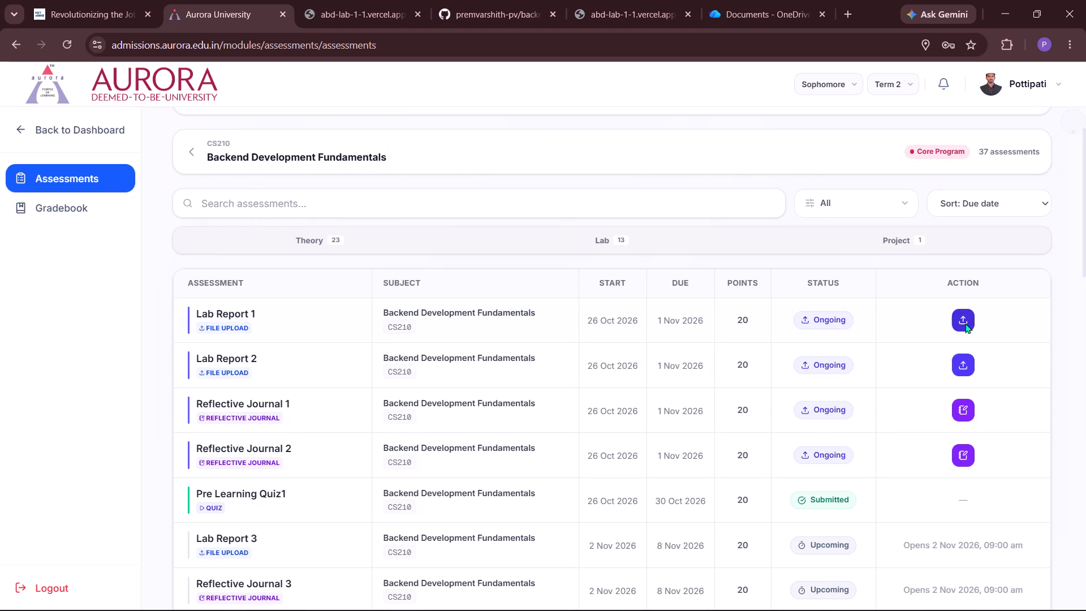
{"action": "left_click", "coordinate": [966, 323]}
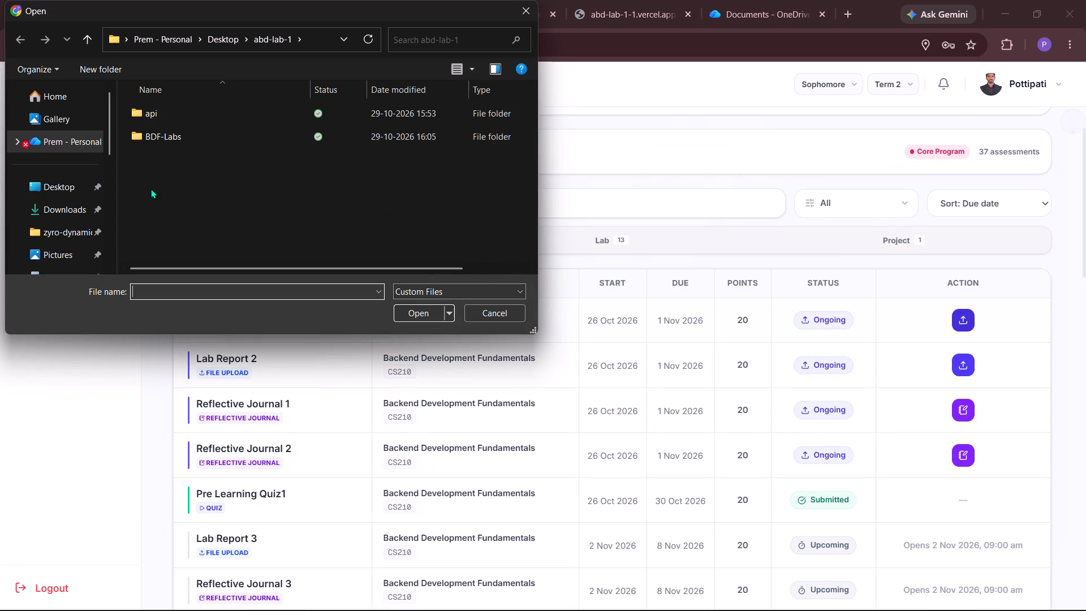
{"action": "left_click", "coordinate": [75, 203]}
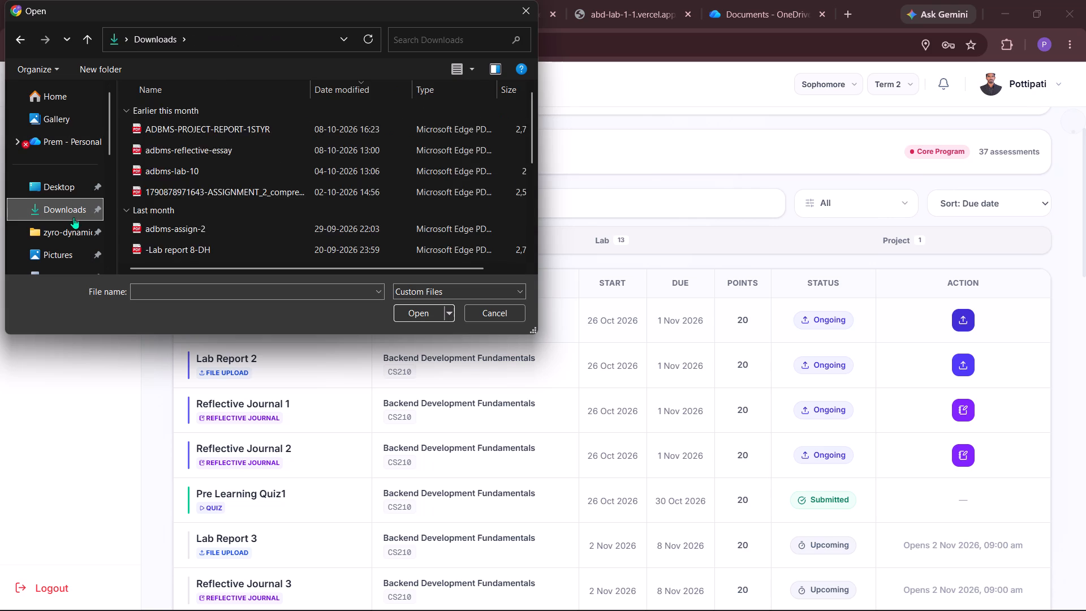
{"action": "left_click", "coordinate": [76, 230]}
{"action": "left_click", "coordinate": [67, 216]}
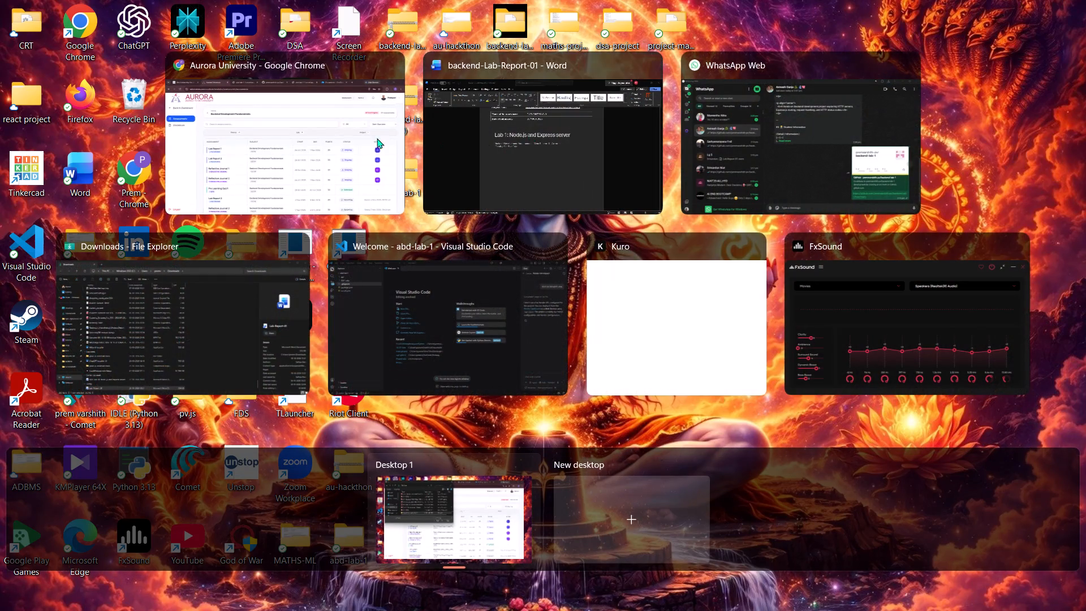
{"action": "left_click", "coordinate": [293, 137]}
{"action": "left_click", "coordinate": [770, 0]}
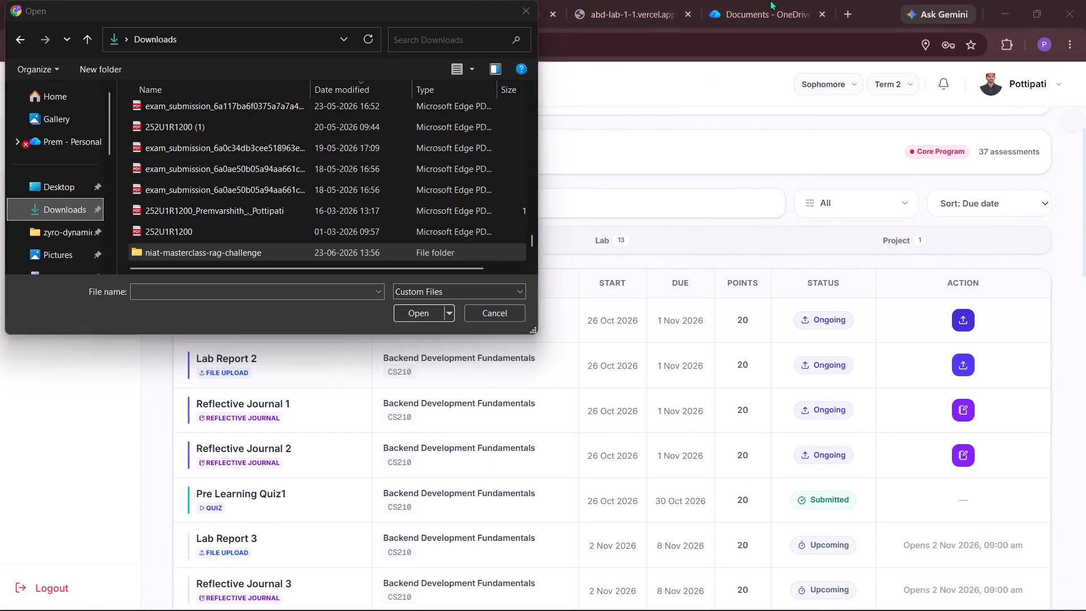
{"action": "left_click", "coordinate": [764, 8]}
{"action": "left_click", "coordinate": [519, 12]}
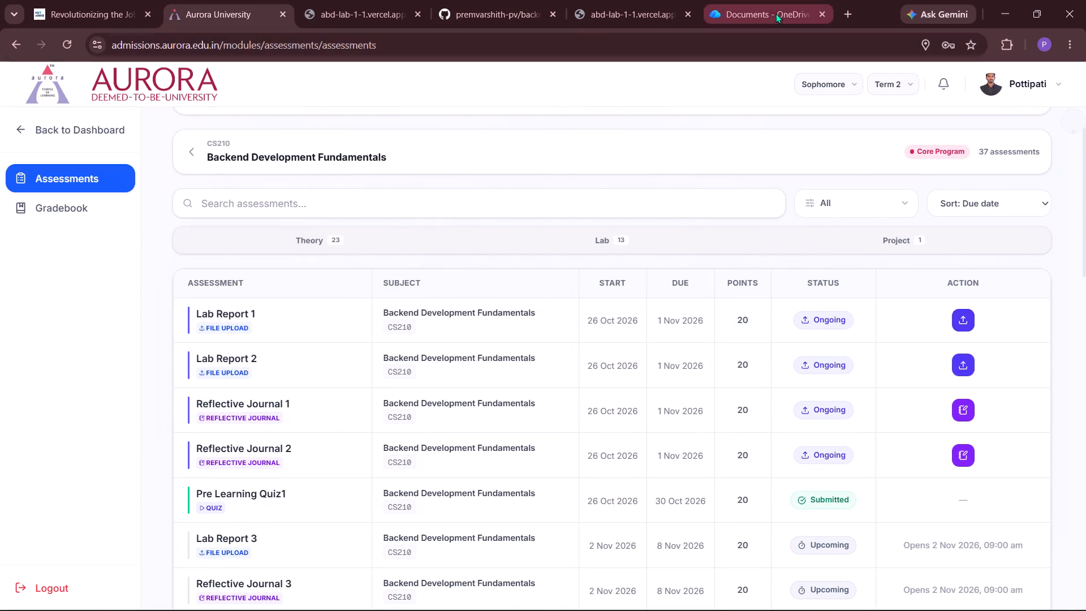
Download backend-Lab-Report-01.pdf from OneDrive.
{"action": "left_click", "coordinate": [773, 10]}
{"action": "left_click", "coordinate": [273, 79]}
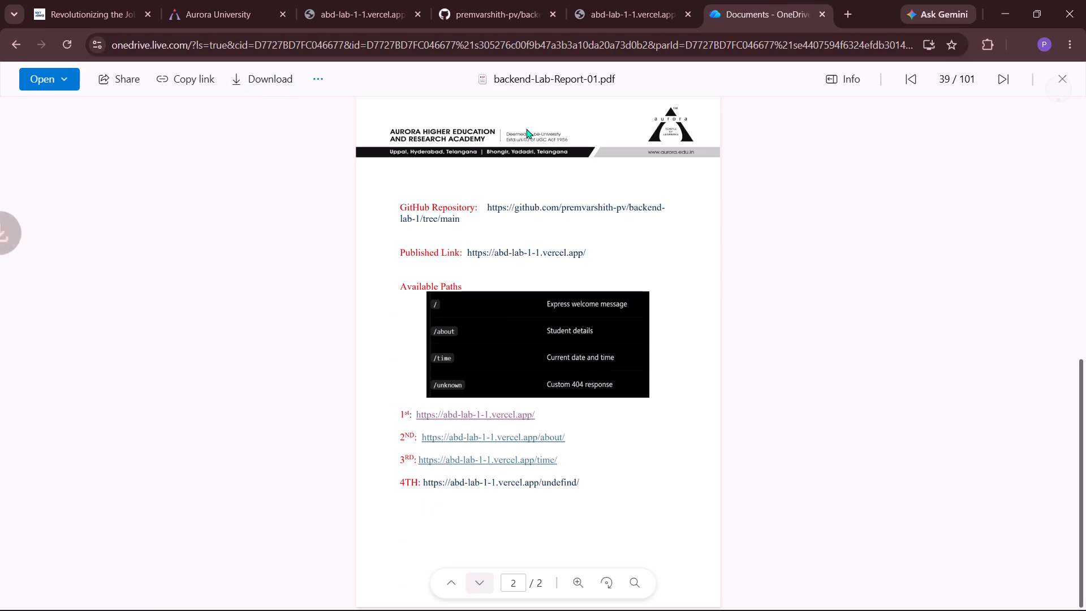
Upload backend-Lab-Report-01 from the Downloads folder as the Lab Report 1 submission on the Aurora University site.
{"action": "left_click", "coordinate": [189, 1]}
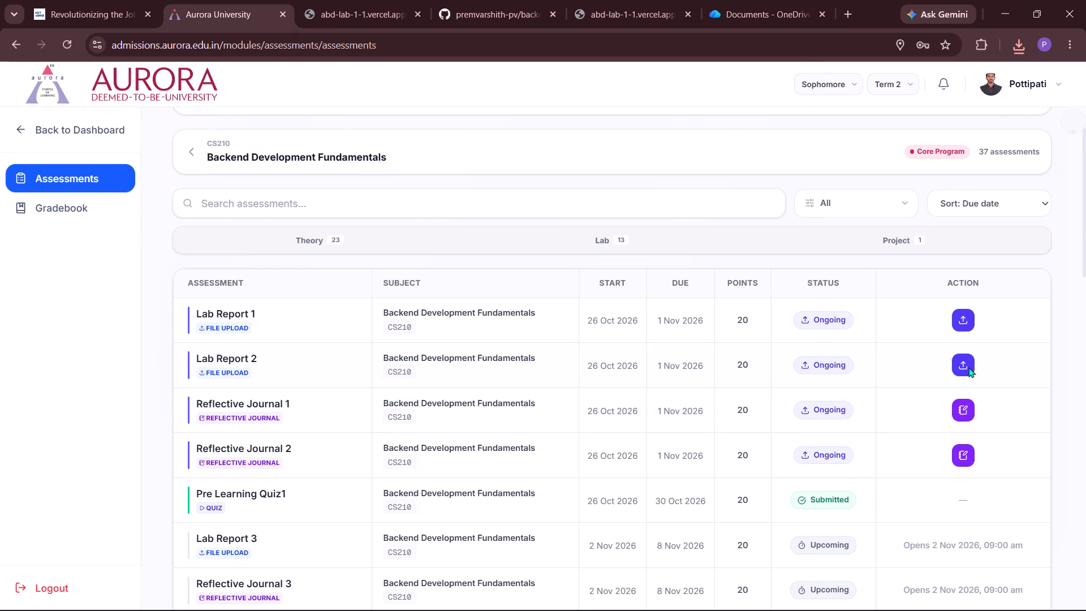
{"action": "left_click", "coordinate": [968, 324]}
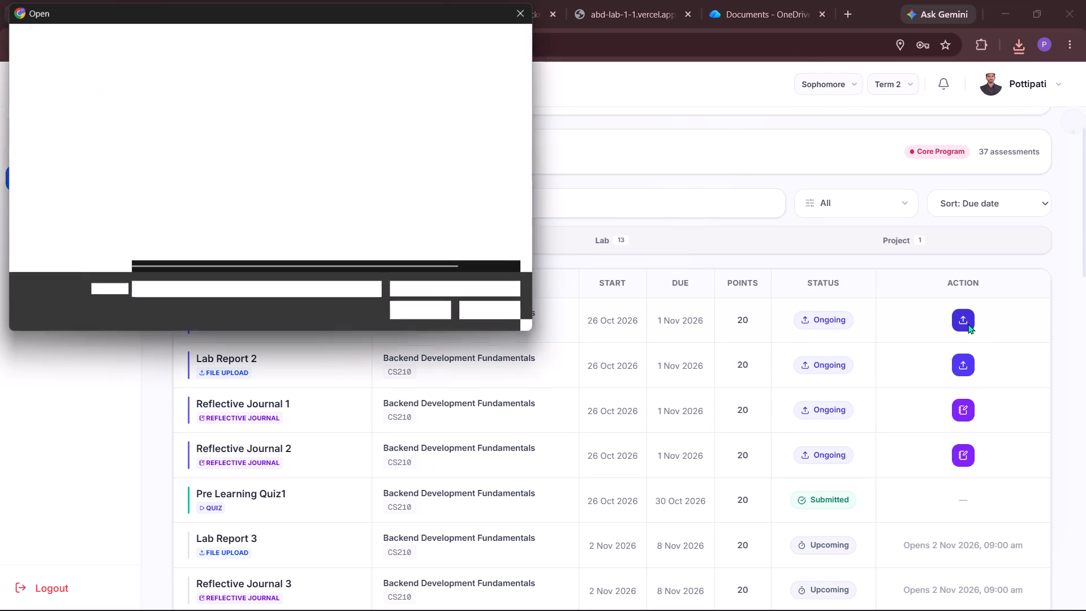
{"action": "left_click", "coordinate": [64, 192]}
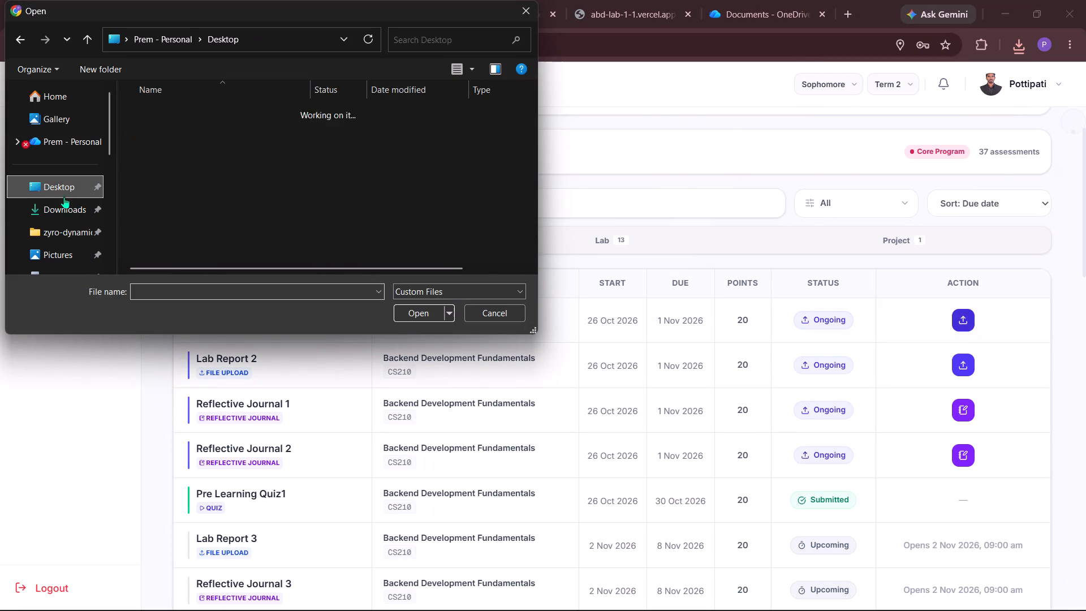
{"action": "left_click", "coordinate": [66, 211]}
{"action": "left_click", "coordinate": [256, 134]}
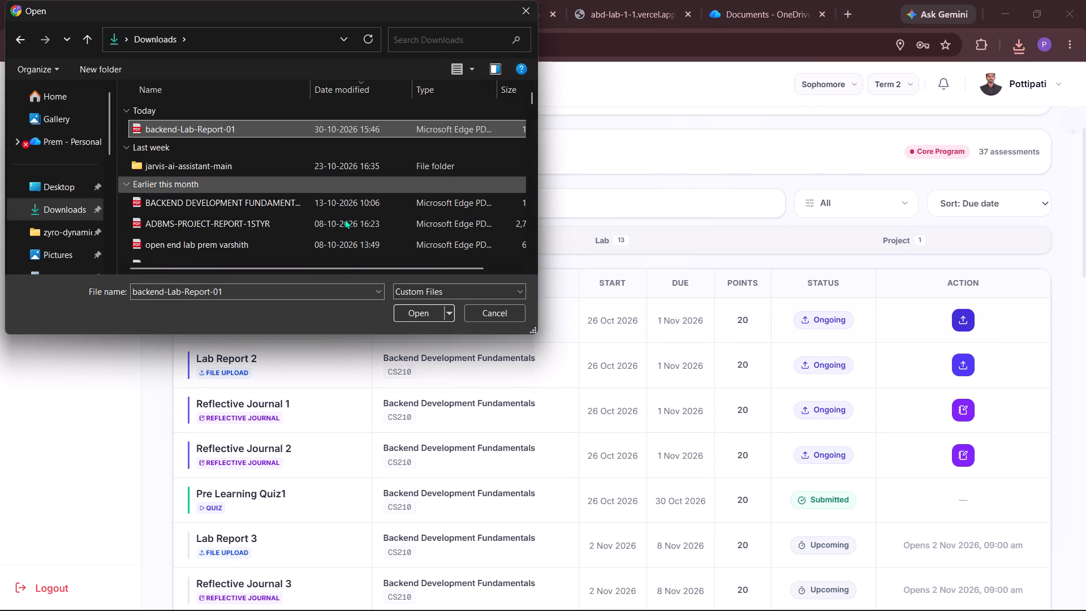
{"action": "left_click", "coordinate": [416, 309]}
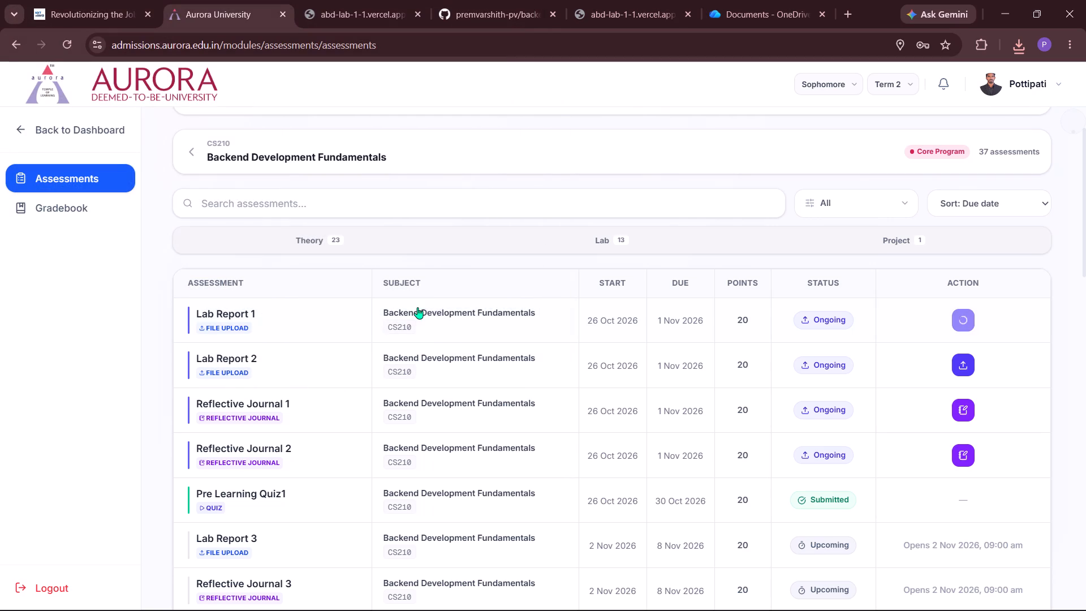